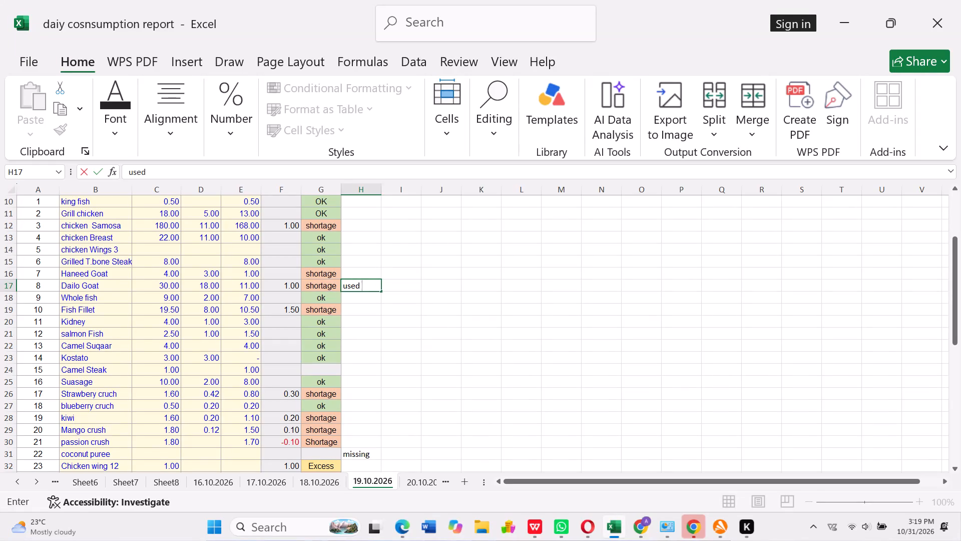
# Extend the note beside Dailo Goat on the 19.10.2026 sheet to read "used shela tip".
pyautogui.click(341, 315)
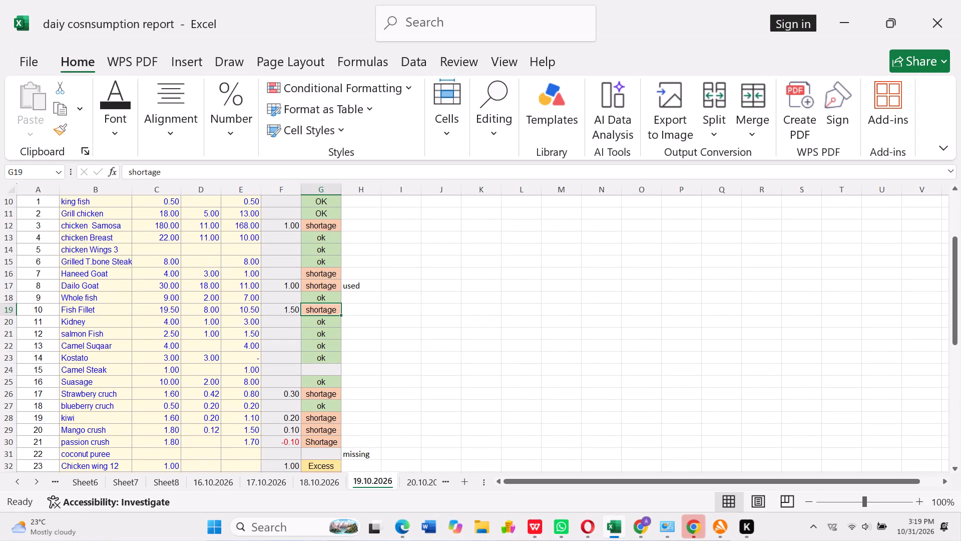
pyautogui.click(369, 288)
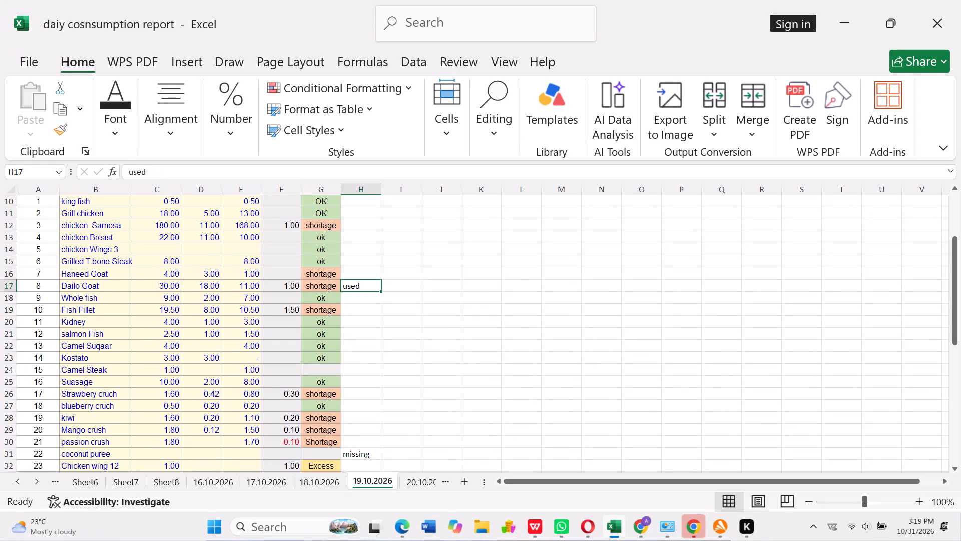
pyautogui.click(369, 288)
pyautogui.click(369, 288)
pyautogui.doubleClick(369, 288)
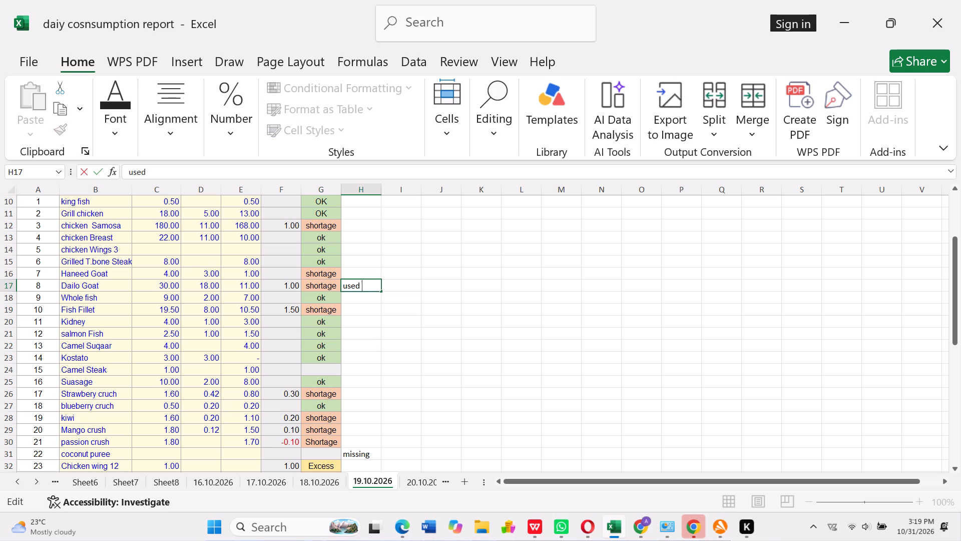
pyautogui.press('s')
pyautogui.press('BackSpace')
pyautogui.press('space')
pyautogui.write('she')
pyautogui.write('latip')
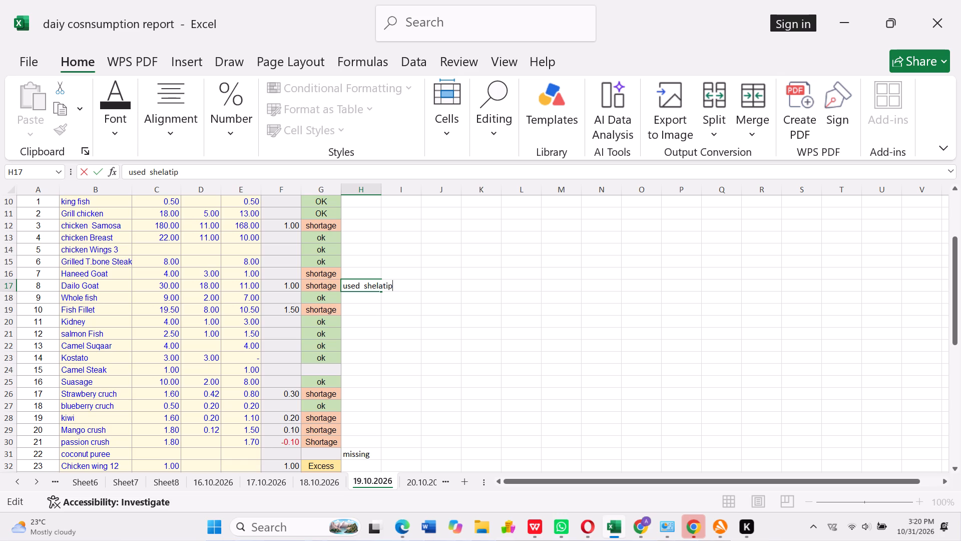
pyautogui.click(383, 285)
pyautogui.press('space')
pyautogui.click(348, 309)
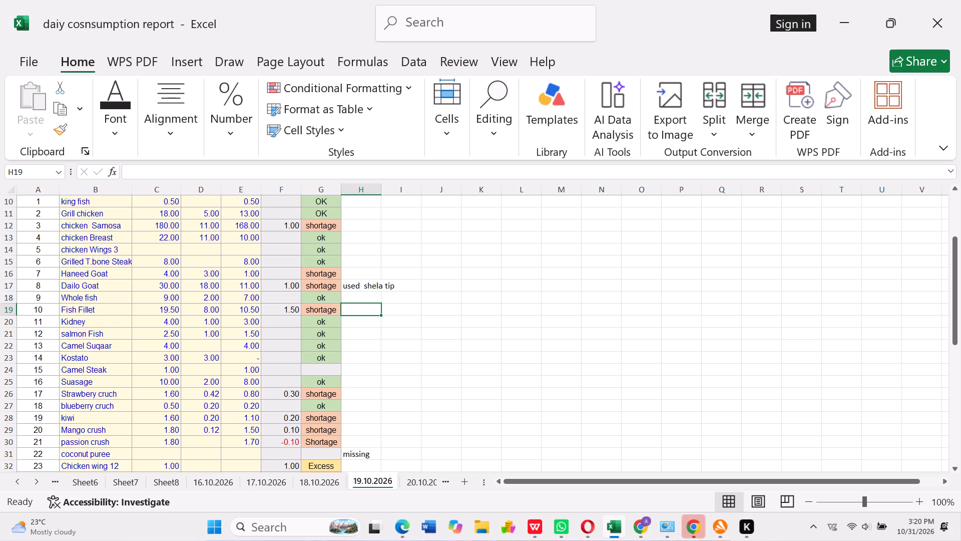
# Examine the Fish Fillet row's opening stock, sold, closing and variance figures and the rows around it.
pyautogui.click(290, 313)
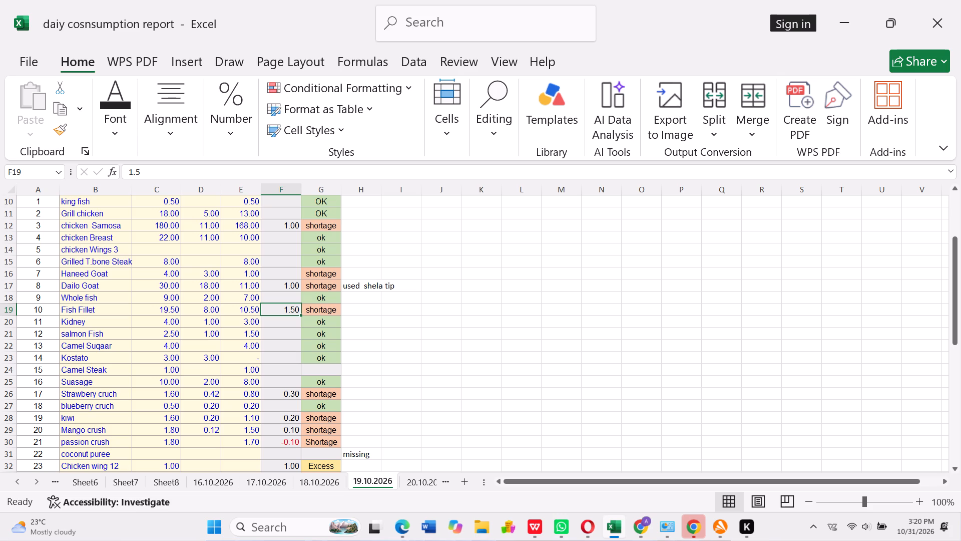
pyautogui.click(168, 309)
pyautogui.click(208, 312)
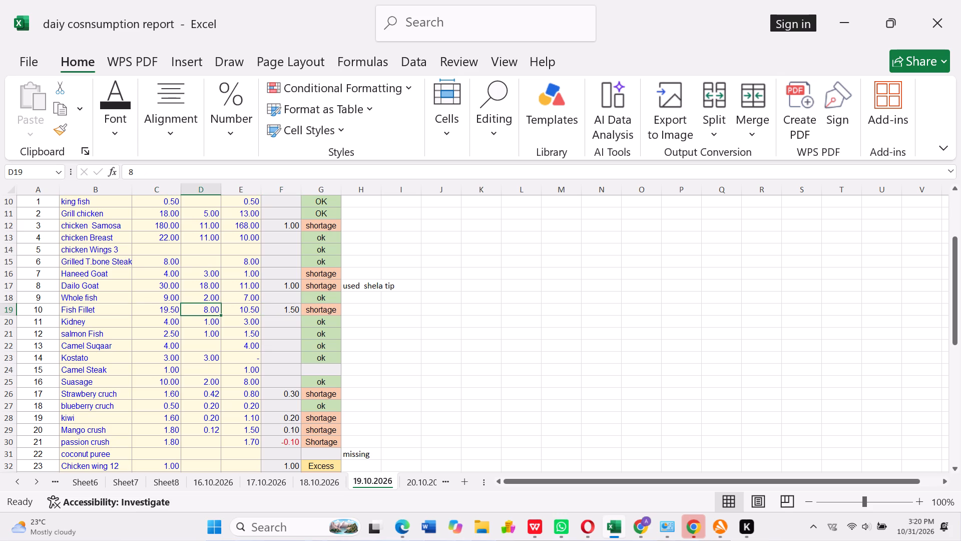
pyautogui.click(263, 310)
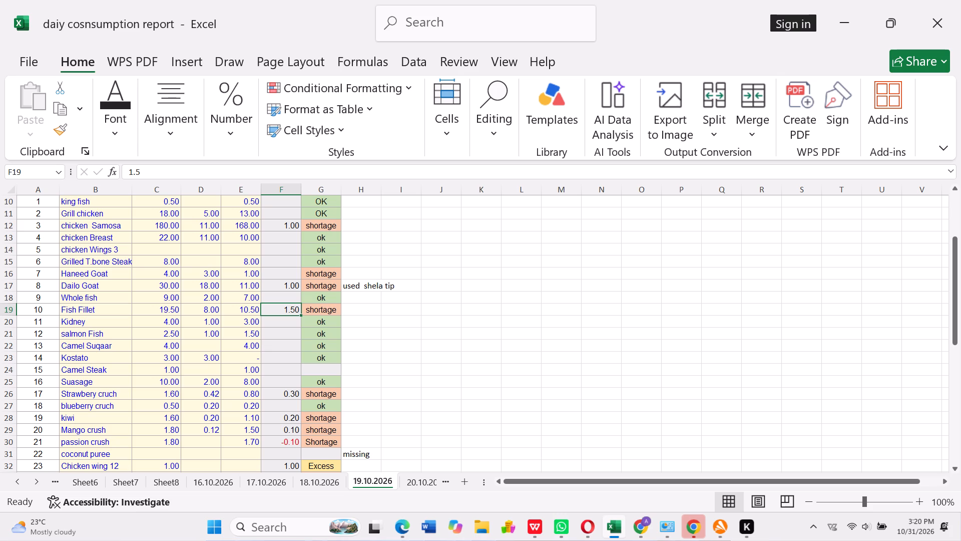
pyautogui.scroll(-2, 267, 364)
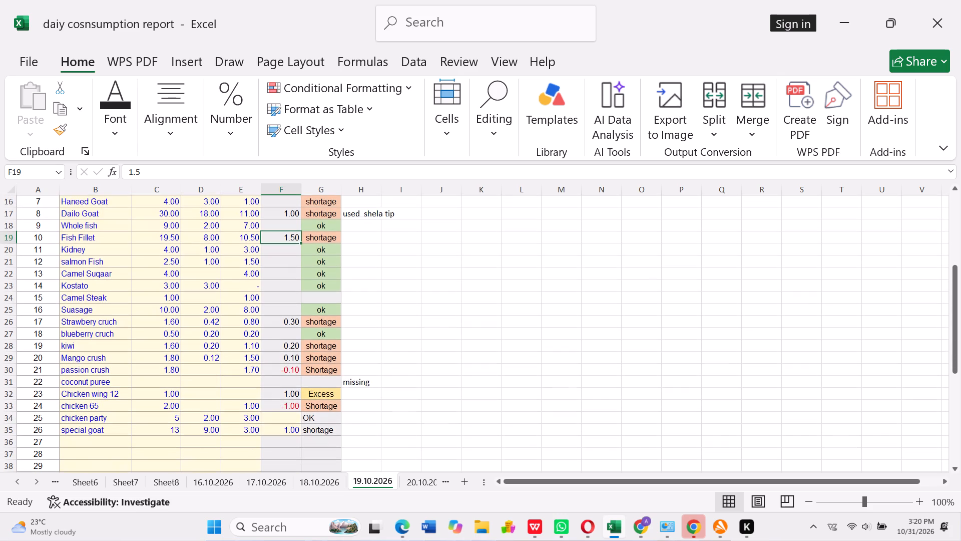
pyautogui.scroll(1, 269, 360)
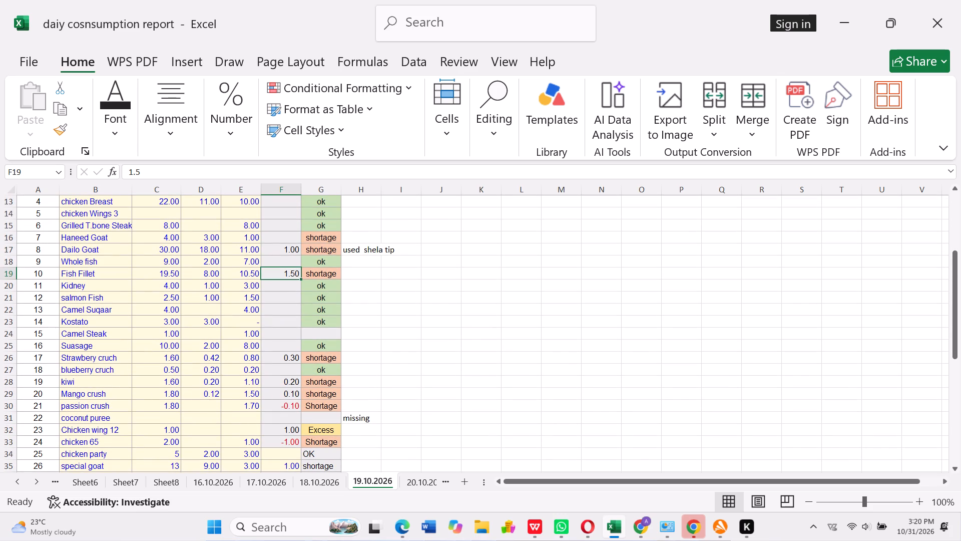
pyautogui.click(245, 276)
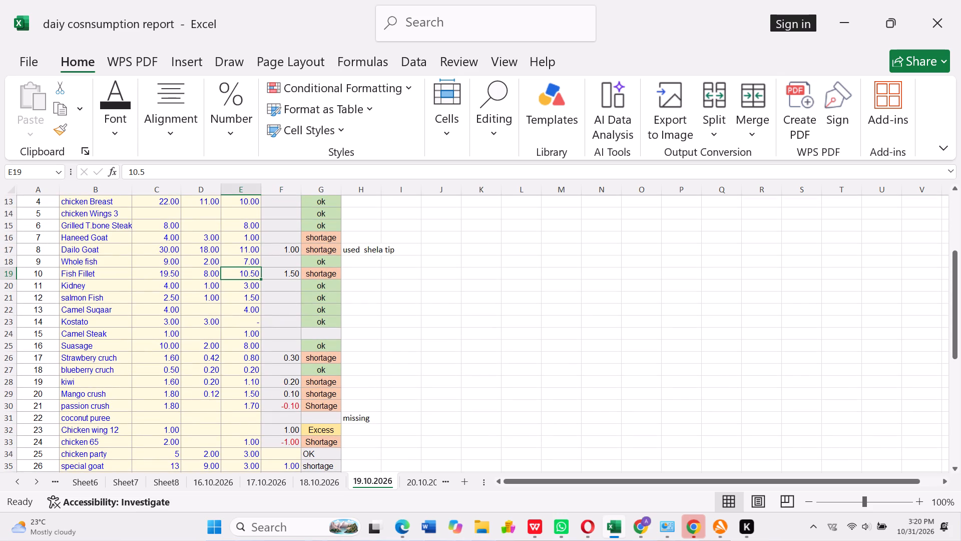
pyautogui.scroll(-1, 326, 368)
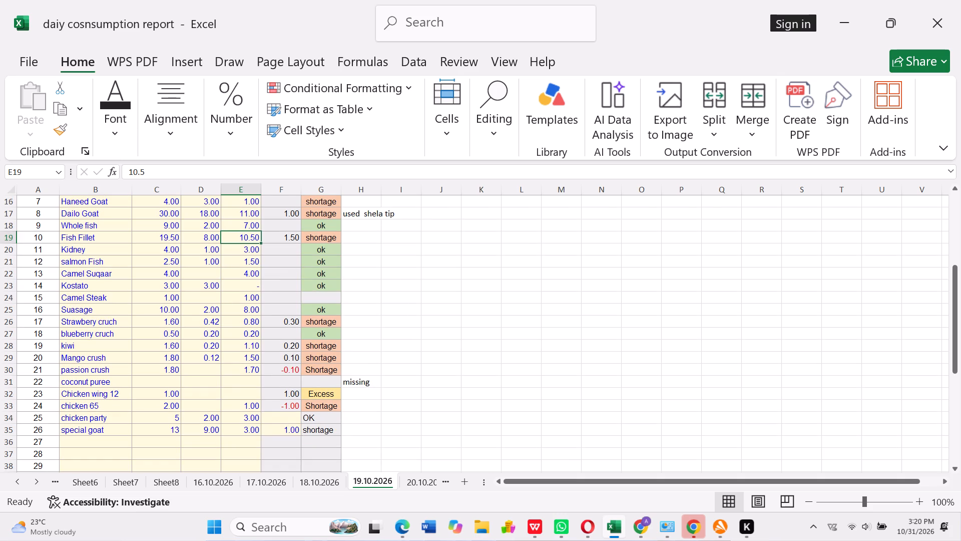
pyautogui.scroll(1, 279, 239)
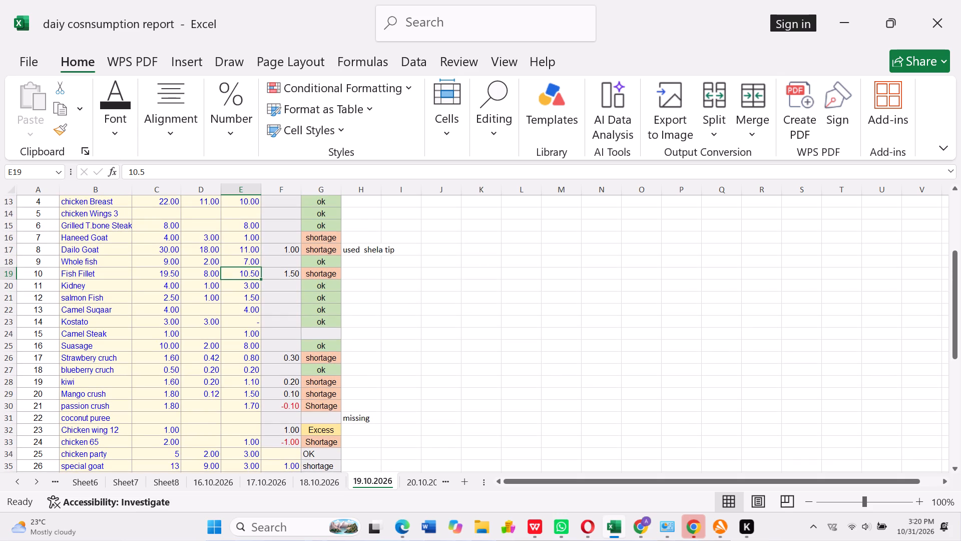
pyautogui.scroll(-1, 380, 411)
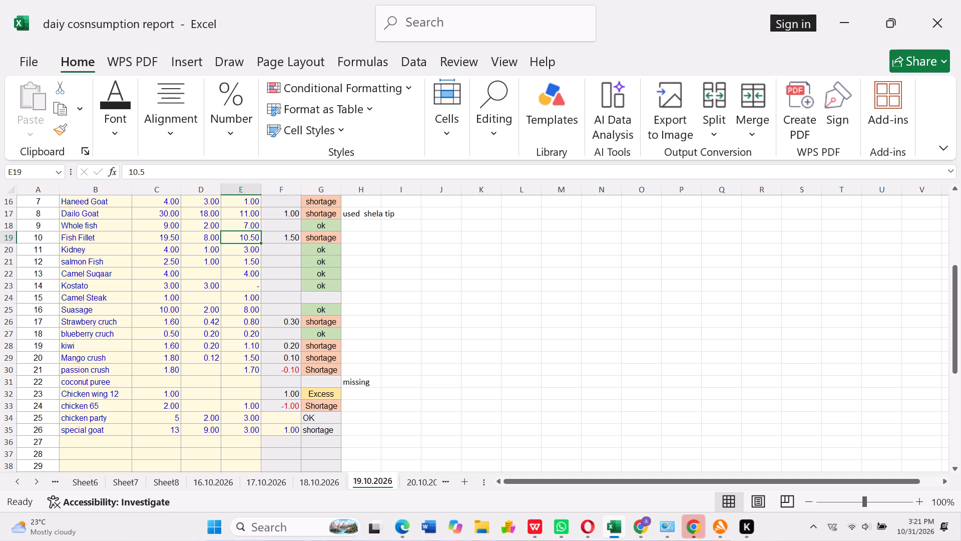
# Add the note "garnish for bitiyani" beside the chicken 65 row.
pyautogui.click(365, 412)
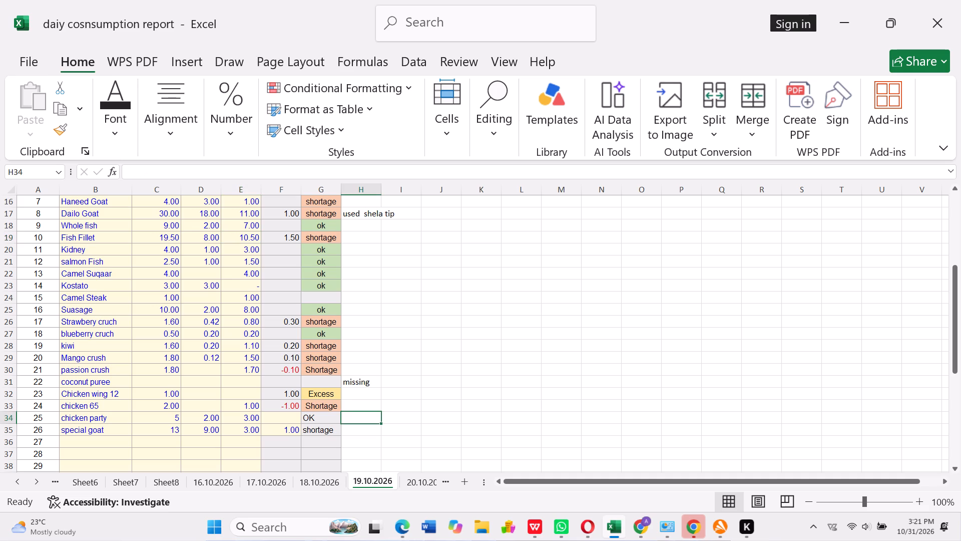
pyautogui.click(362, 406)
pyautogui.write('garni')
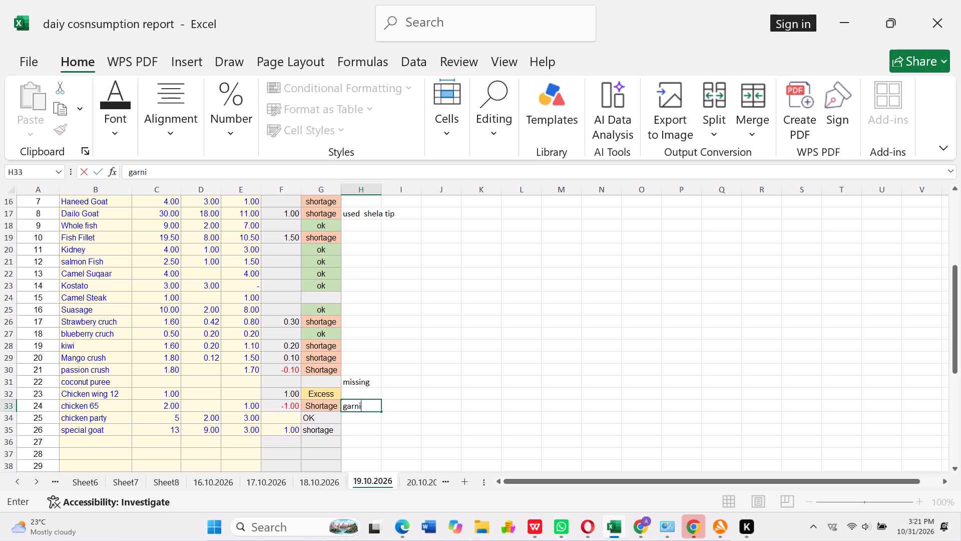
pyautogui.write('sh for bitiya')
pyautogui.write('ni')
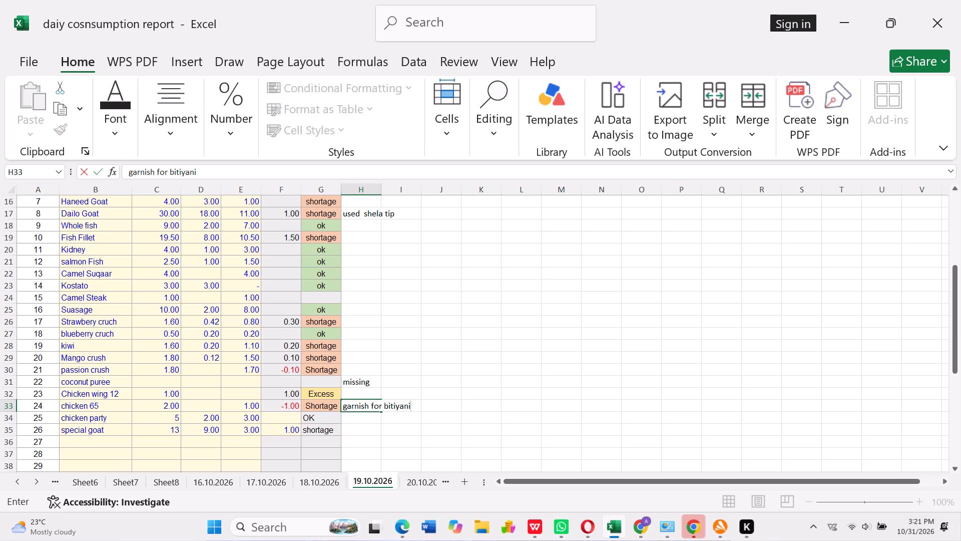
pyautogui.scroll(-1, 598, 466)
pyautogui.click(567, 411)
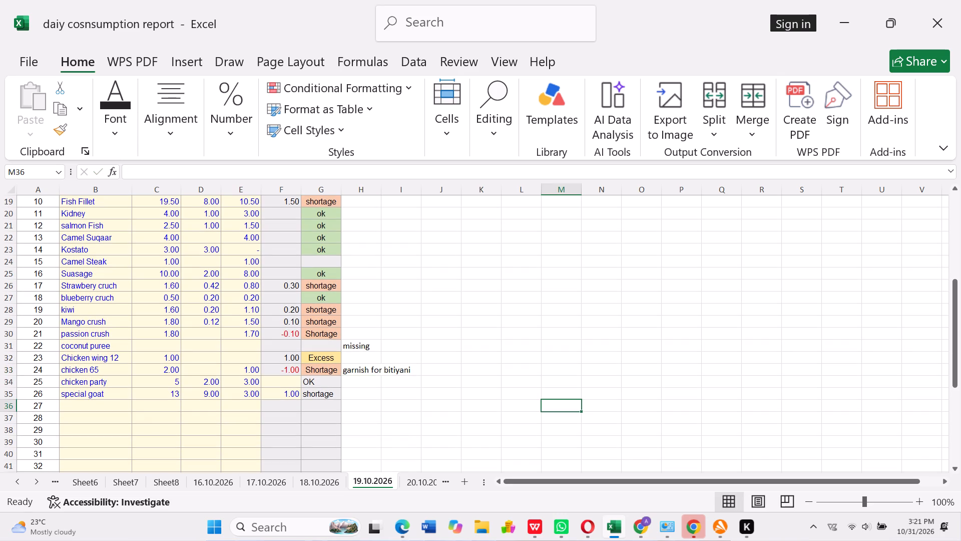
# On the 20.10.2026 sheet, set the chicken Samosa status to "ok" and clear its variance.
pyautogui.click(430, 480)
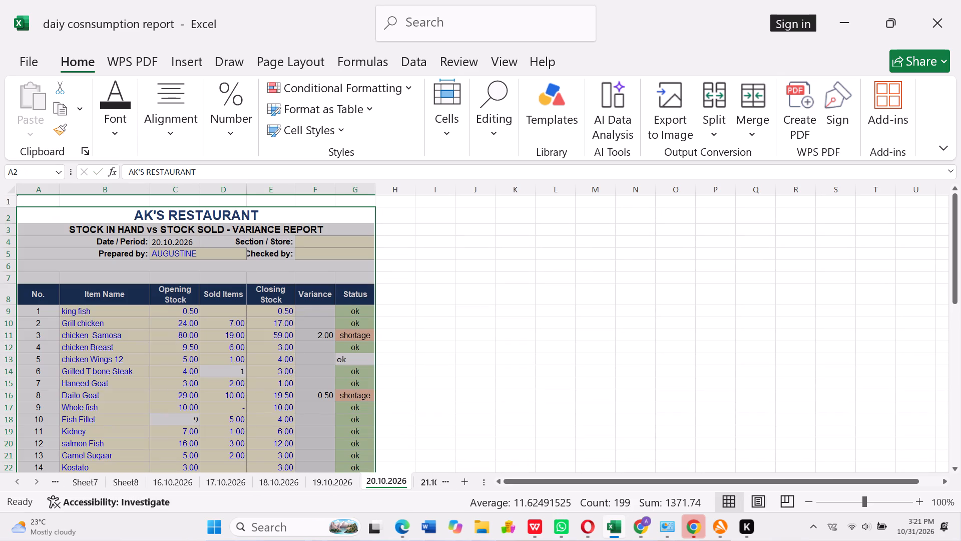
pyautogui.click(319, 337)
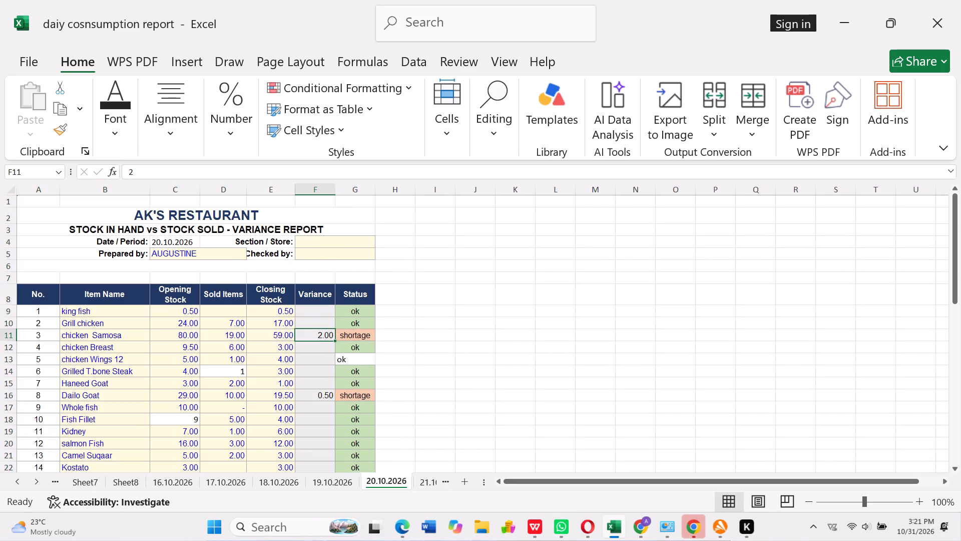
pyautogui.click(361, 336)
pyautogui.write('ok')
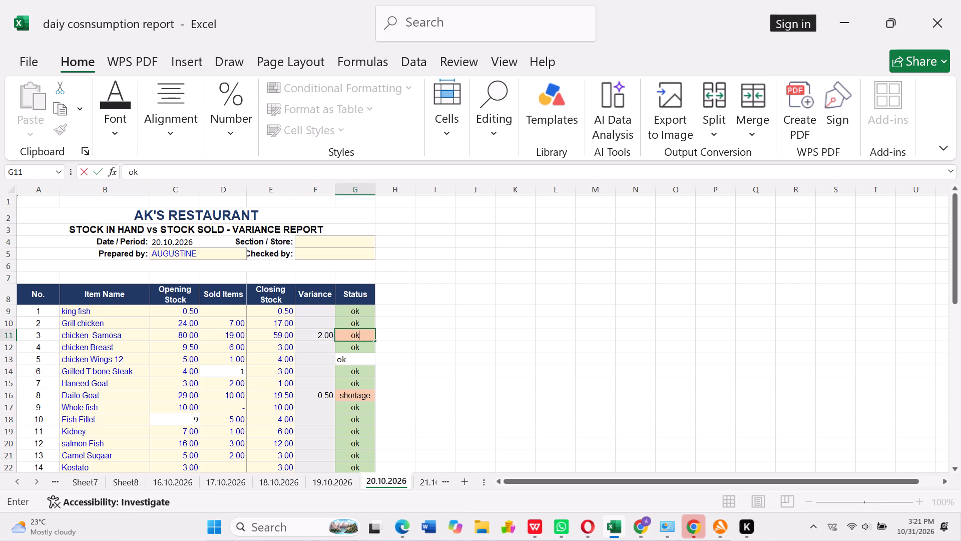
pyautogui.moveTo(451, 377); pyautogui.dragTo(448, 368)
pyautogui.click(315, 336)
pyautogui.press('BackSpace')
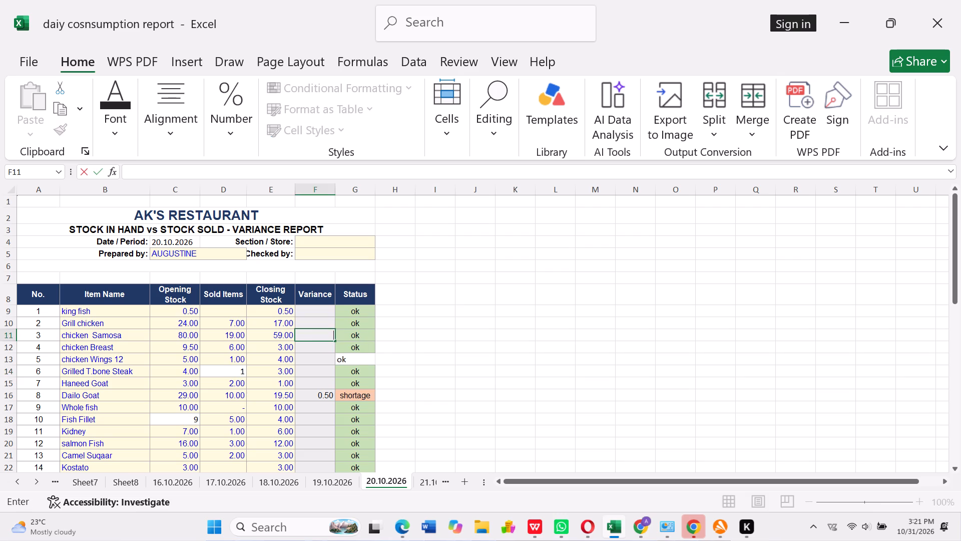
# Set the Dailo Goat status to "ok" and clear its variance.
pyautogui.click(356, 399)
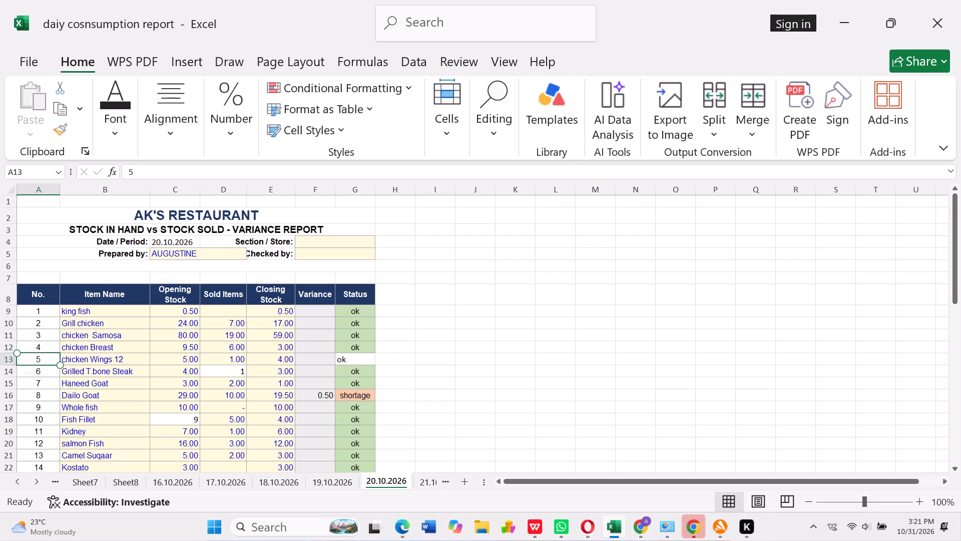
pyautogui.write('ok')
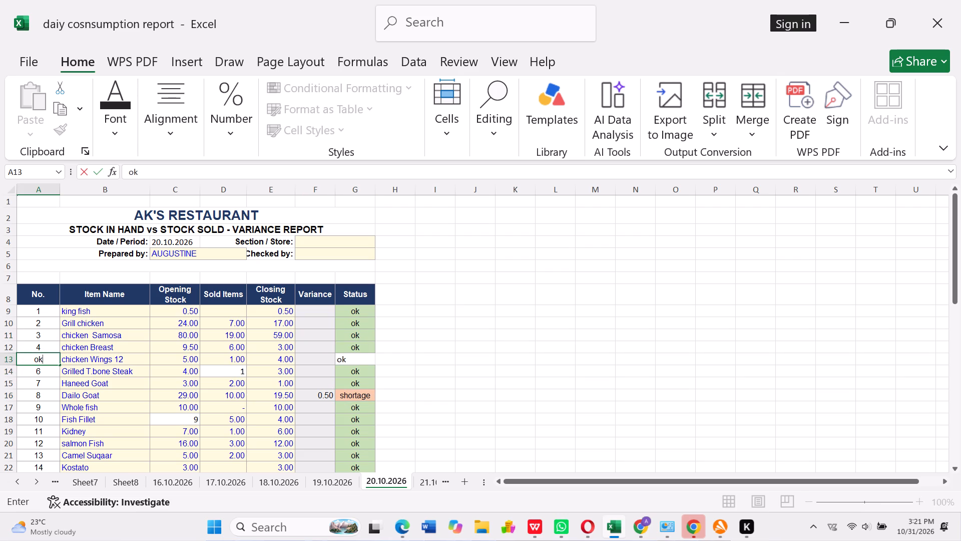
pyautogui.click(351, 394)
pyautogui.write('ok')
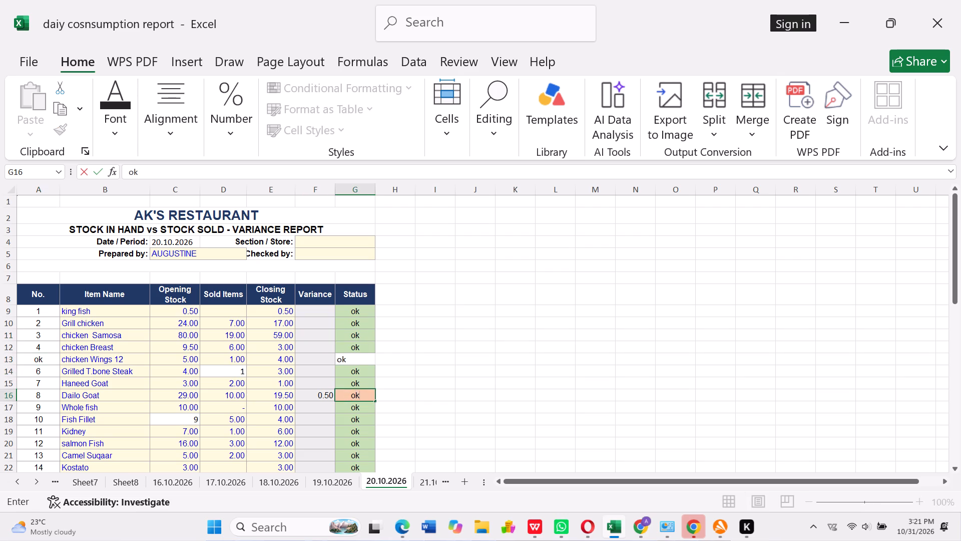
pyautogui.moveTo(535, 421); pyautogui.dragTo(537, 412)
pyautogui.scroll(-2, 318, 385)
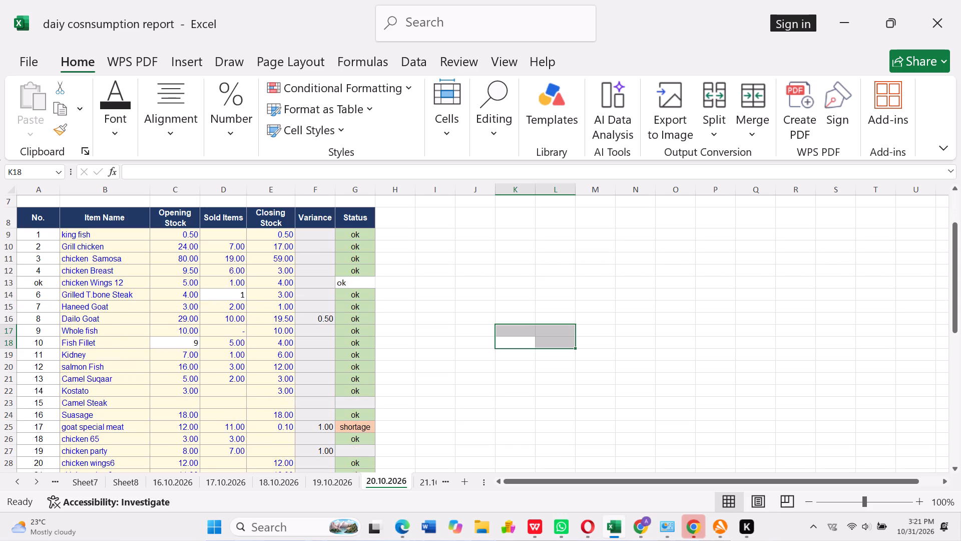
pyautogui.click(324, 317)
pyautogui.press('BackSpace')
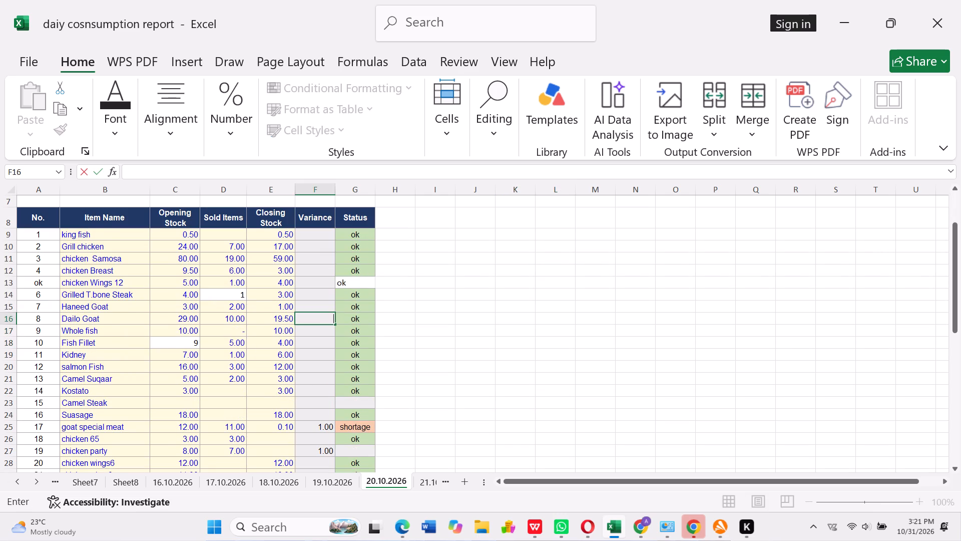
# Set the goat special meat status to "ok".
pyautogui.scroll(-1, 380, 369)
pyautogui.scroll(-1, 458, 365)
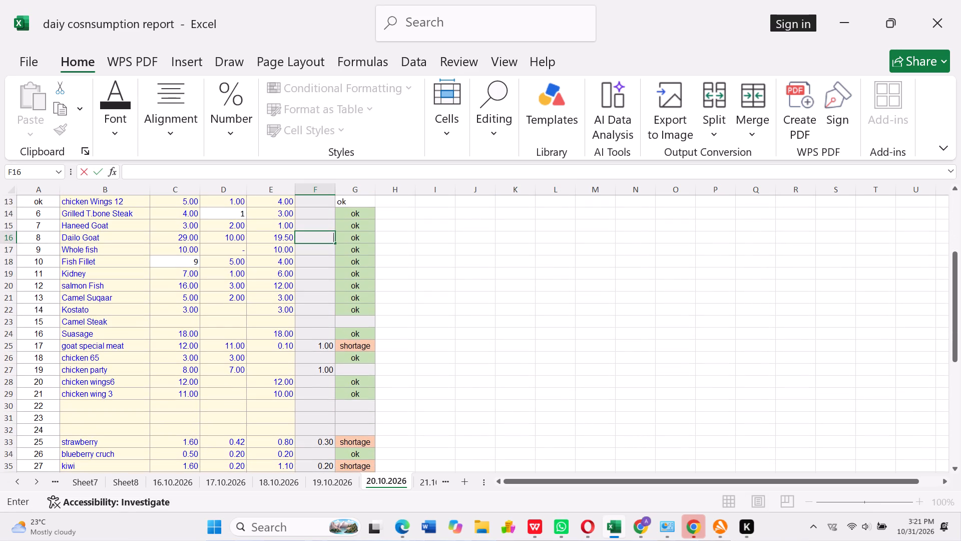
pyautogui.click(324, 347)
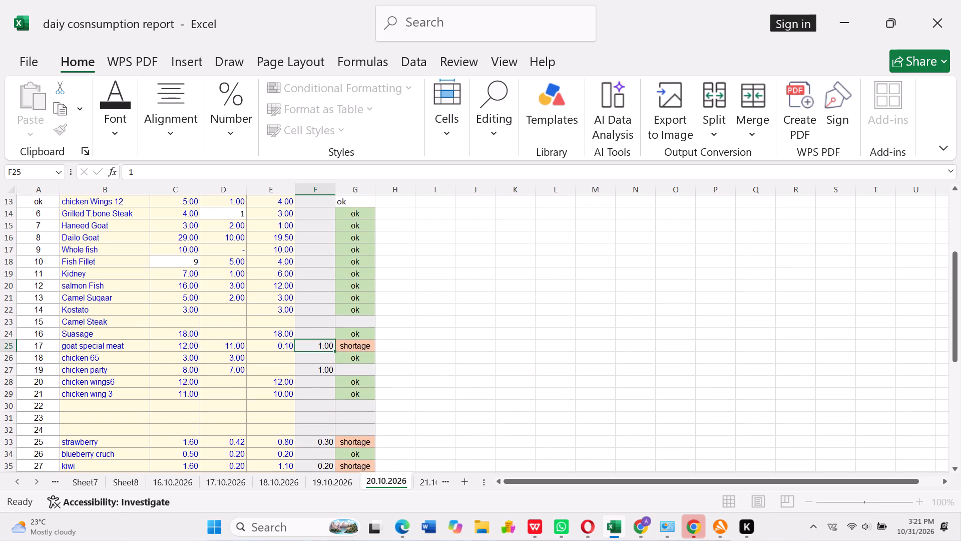
pyautogui.click(360, 348)
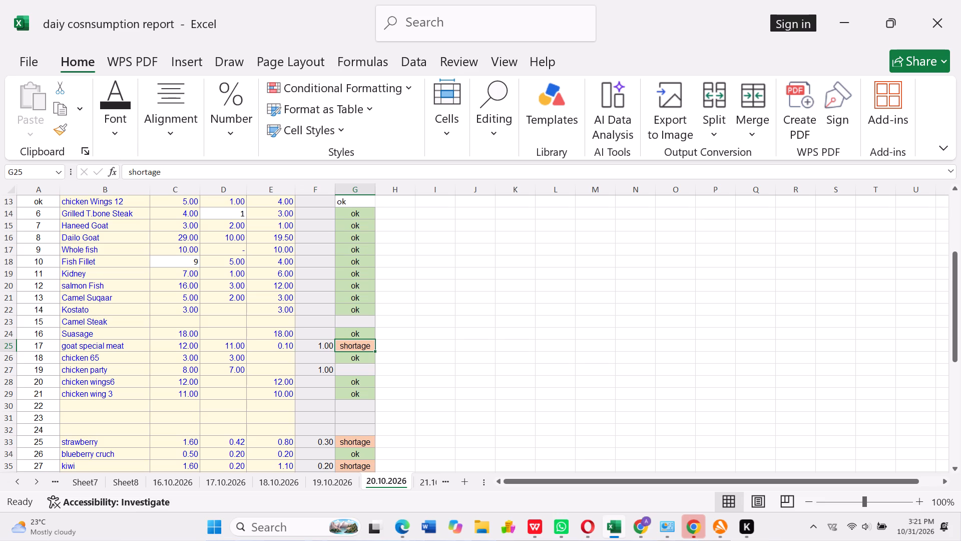
pyautogui.write('ok')
pyautogui.click(466, 369)
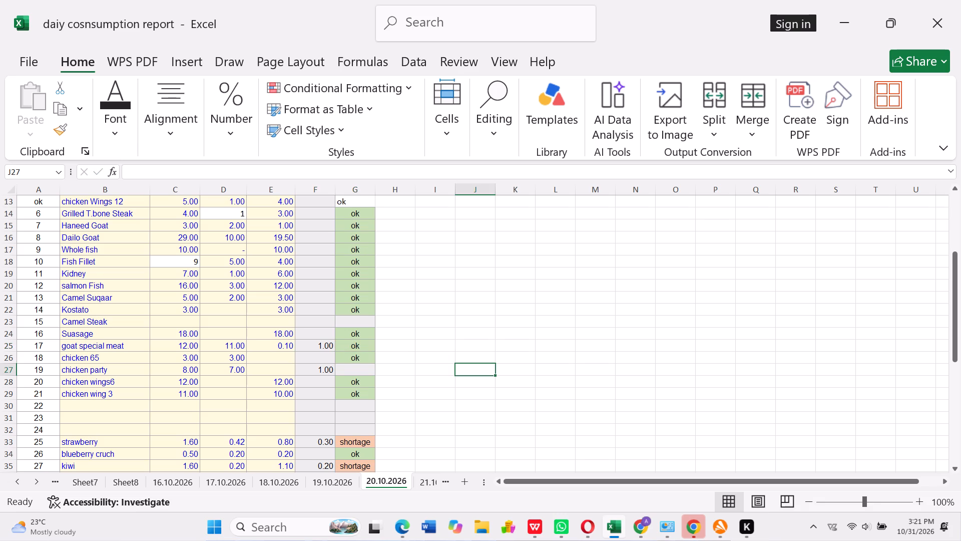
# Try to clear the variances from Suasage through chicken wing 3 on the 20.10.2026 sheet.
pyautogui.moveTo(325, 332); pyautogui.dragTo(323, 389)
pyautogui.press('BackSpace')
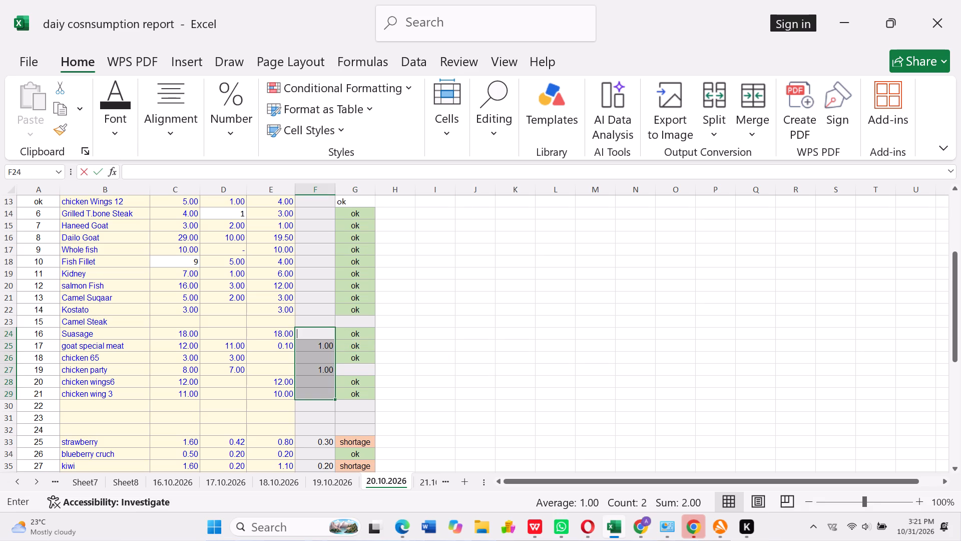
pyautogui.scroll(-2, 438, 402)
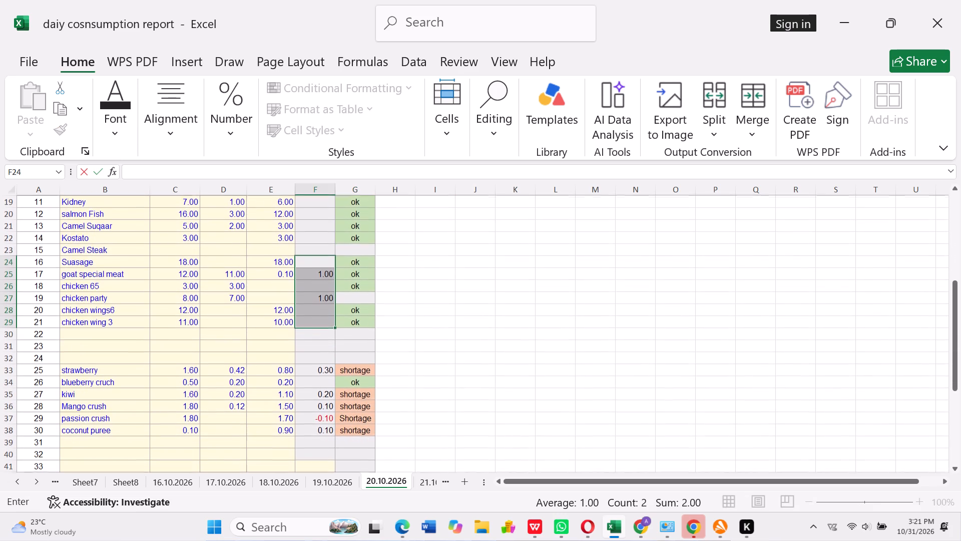
# On the 21.10.2026 sheet, set the salmon Fish status to "ok".
pyautogui.click(427, 482)
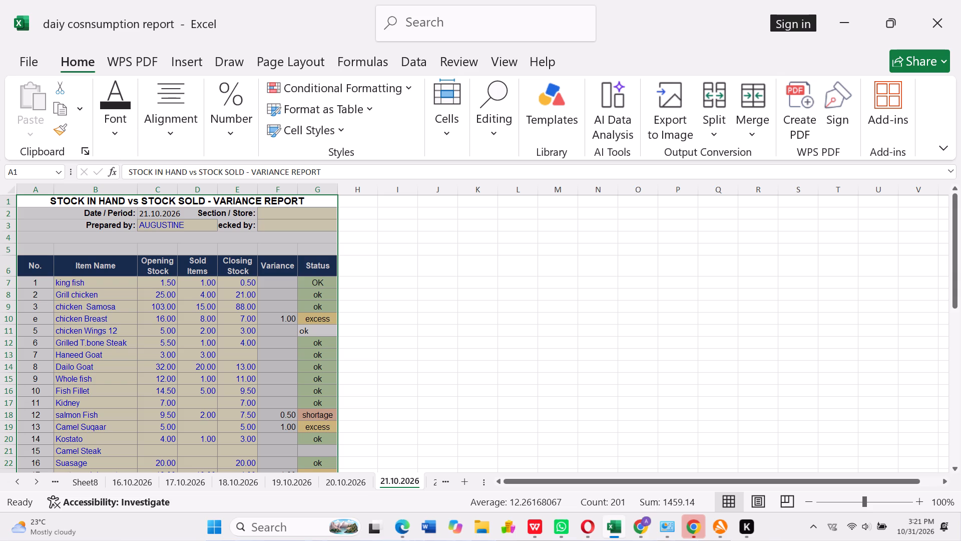
pyautogui.scroll(-1, 288, 358)
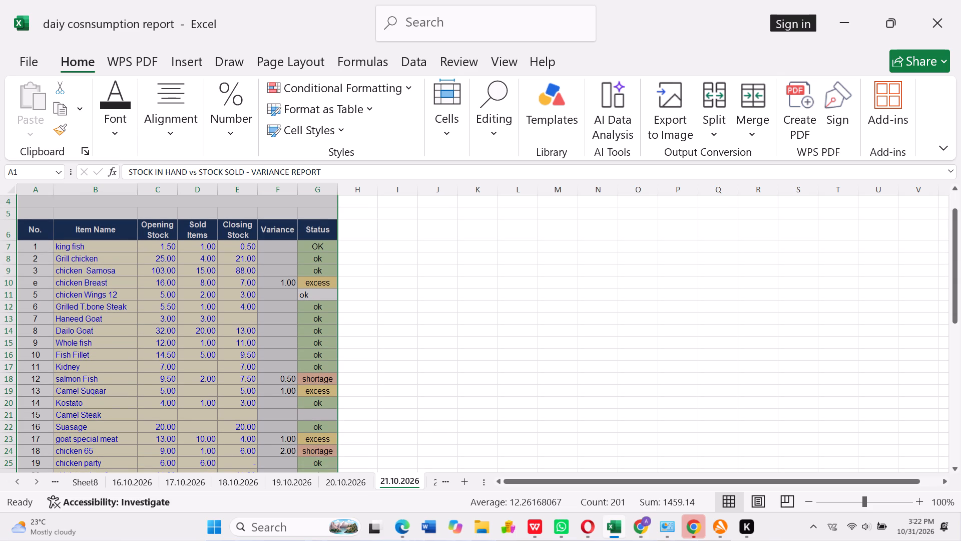
pyautogui.click(175, 380)
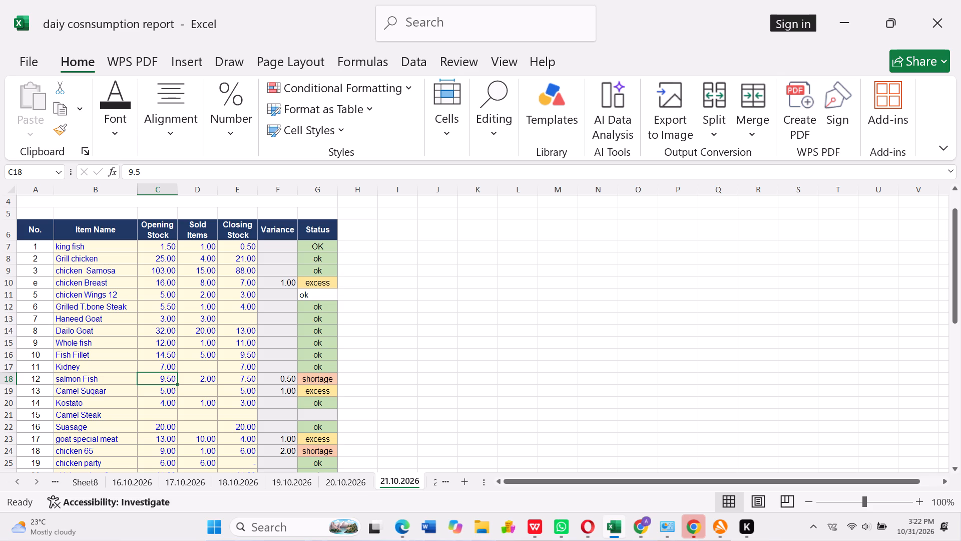
pyautogui.click(204, 379)
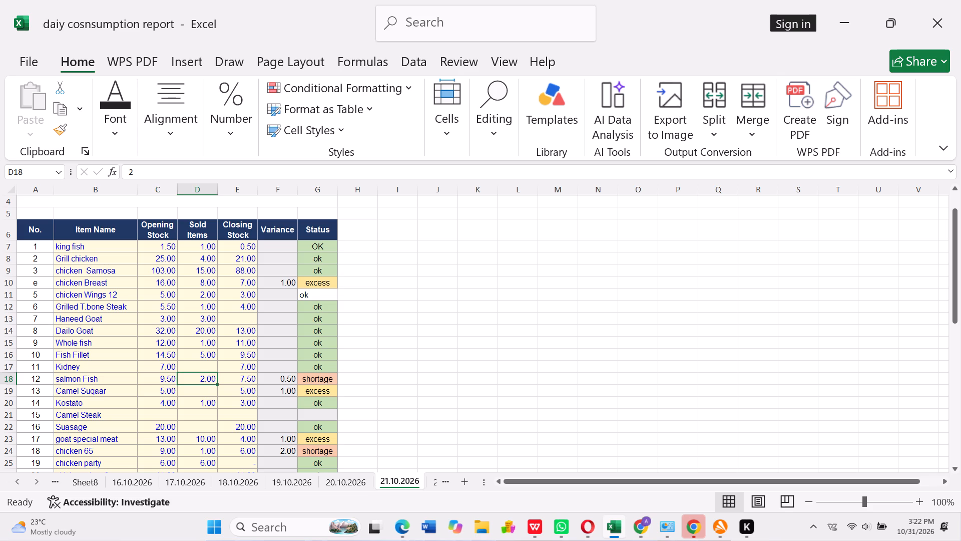
pyautogui.click(325, 382)
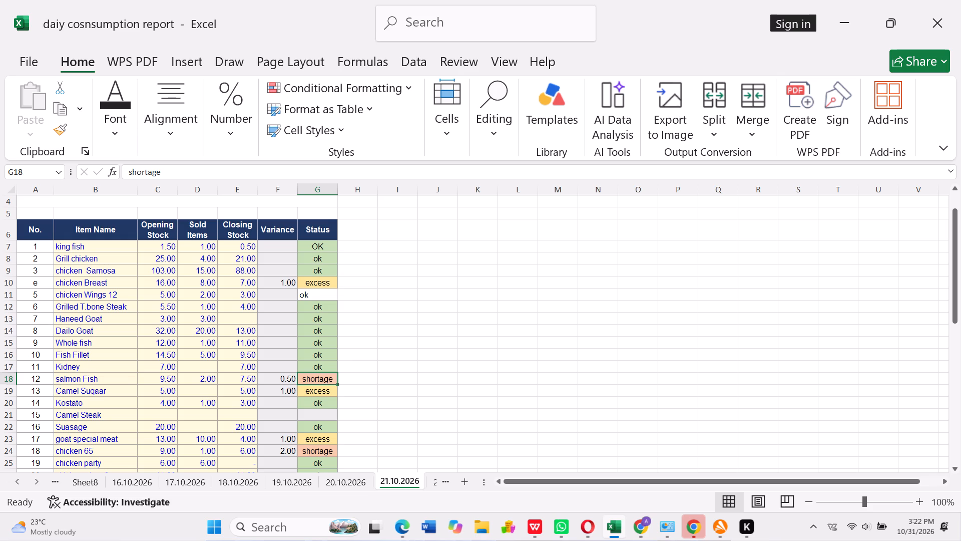
pyautogui.write('ok')
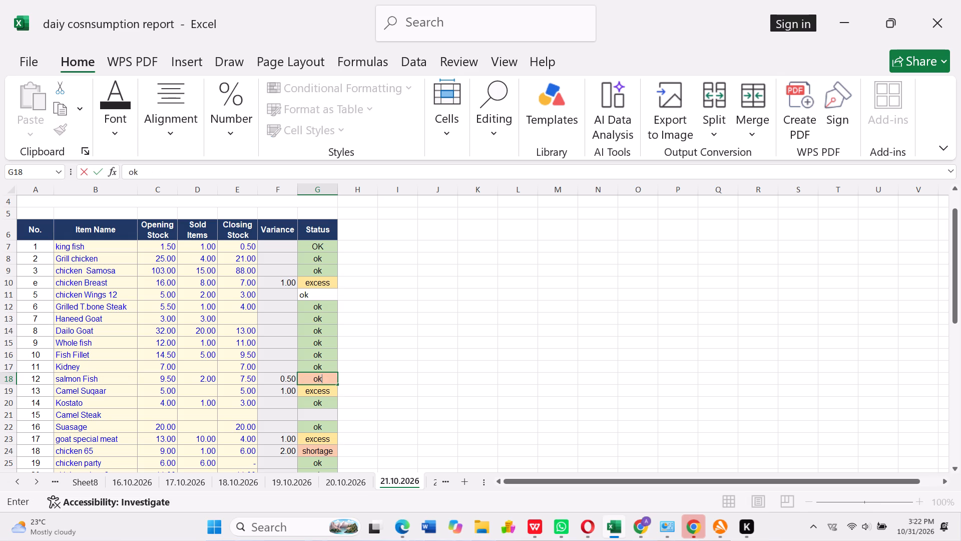
pyautogui.click(466, 375)
# Set the chicken 65 status to "ok" on the 21.10.2026 sheet.
pyautogui.scroll(-1, 469, 375)
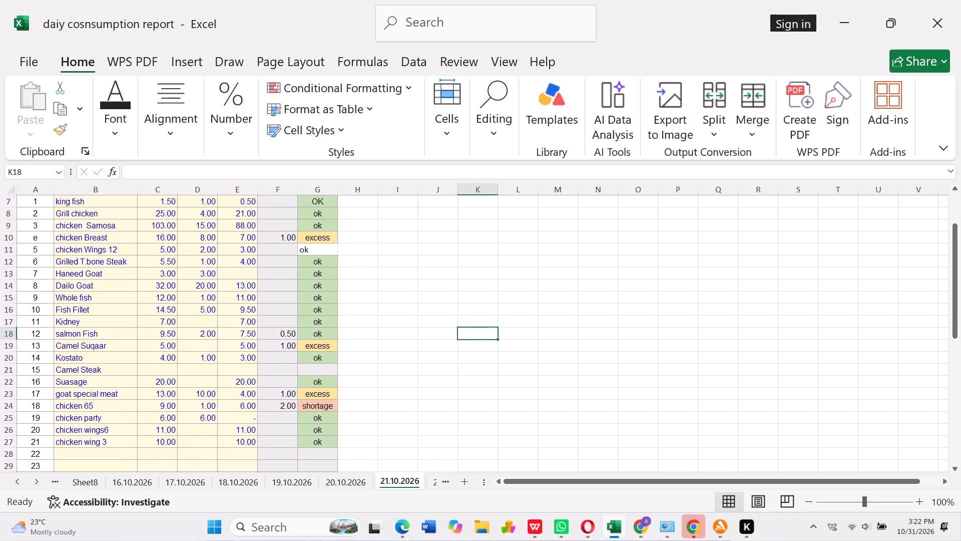
pyautogui.click(316, 406)
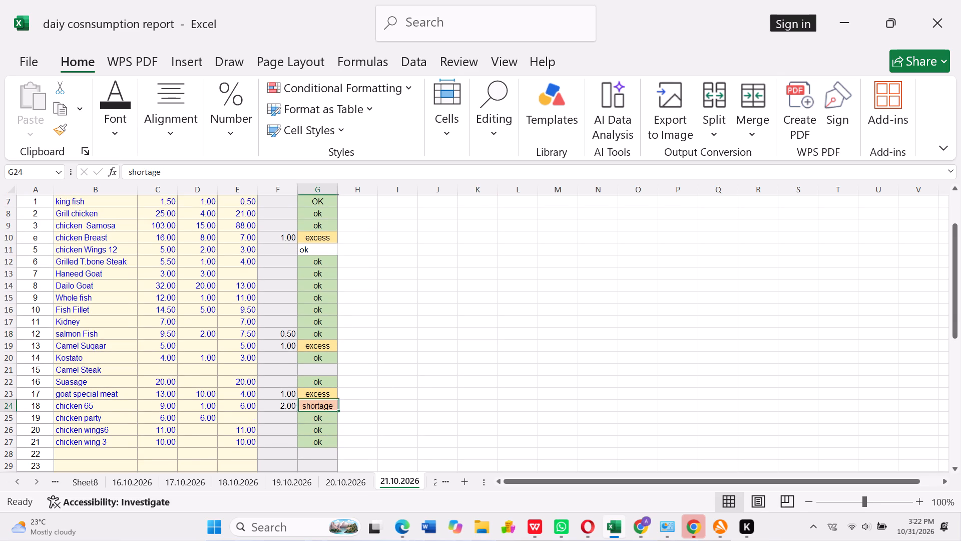
pyautogui.write('ok')
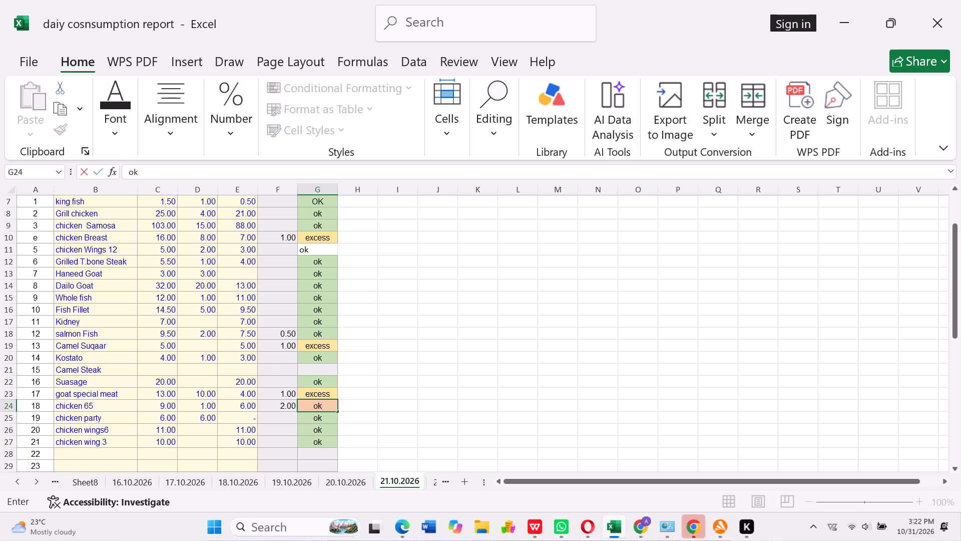
pyautogui.click(507, 459)
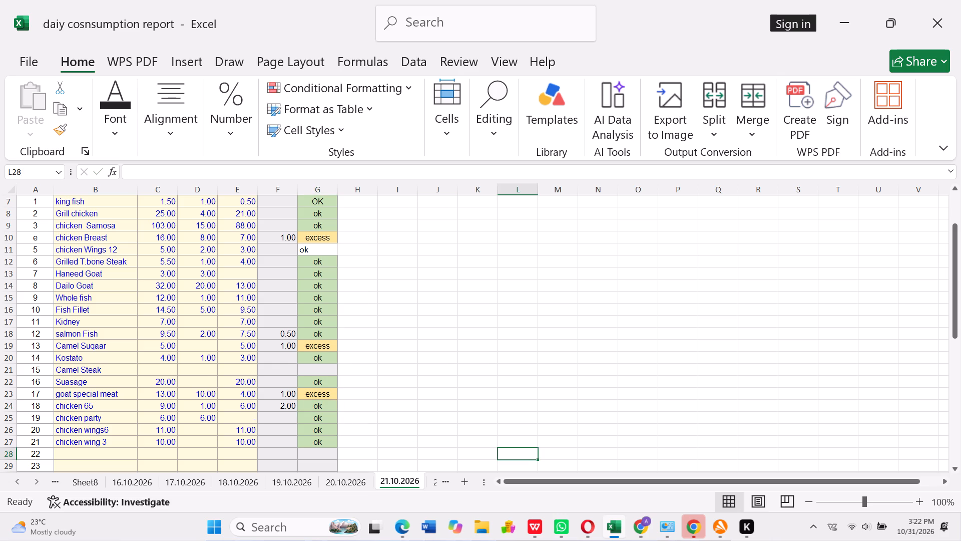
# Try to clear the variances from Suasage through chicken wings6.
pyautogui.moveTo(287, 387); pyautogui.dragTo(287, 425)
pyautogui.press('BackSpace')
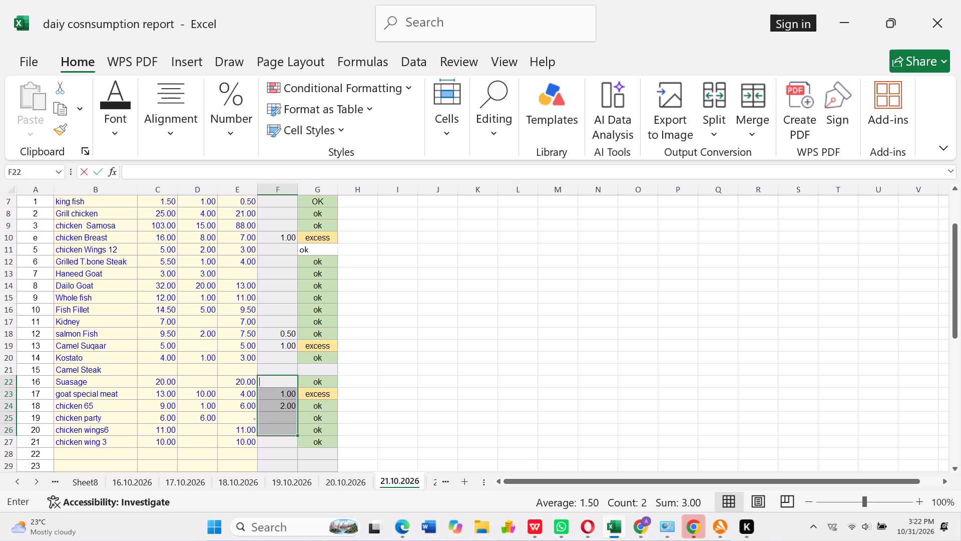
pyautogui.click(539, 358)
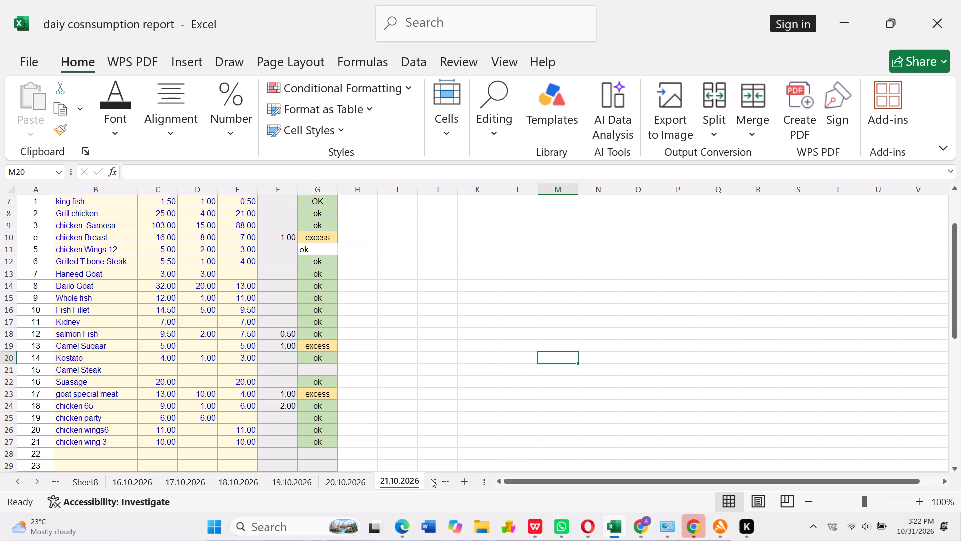
# Open the 22.10.2026 sheet and examine its stock figures, variances and statuses.
pyautogui.click(36, 481)
pyautogui.click(403, 478)
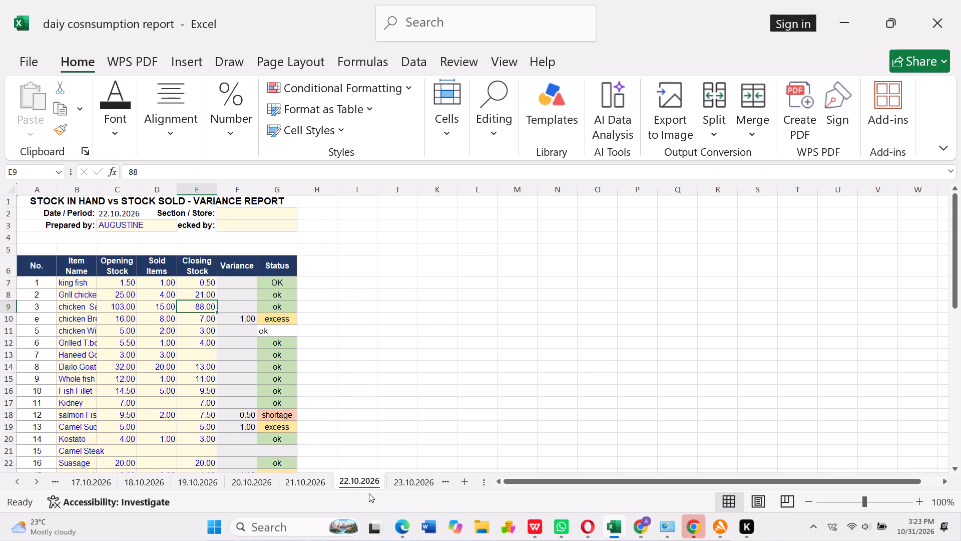
pyautogui.scroll(5, 269, 420)
pyautogui.scroll(-1, 279, 404)
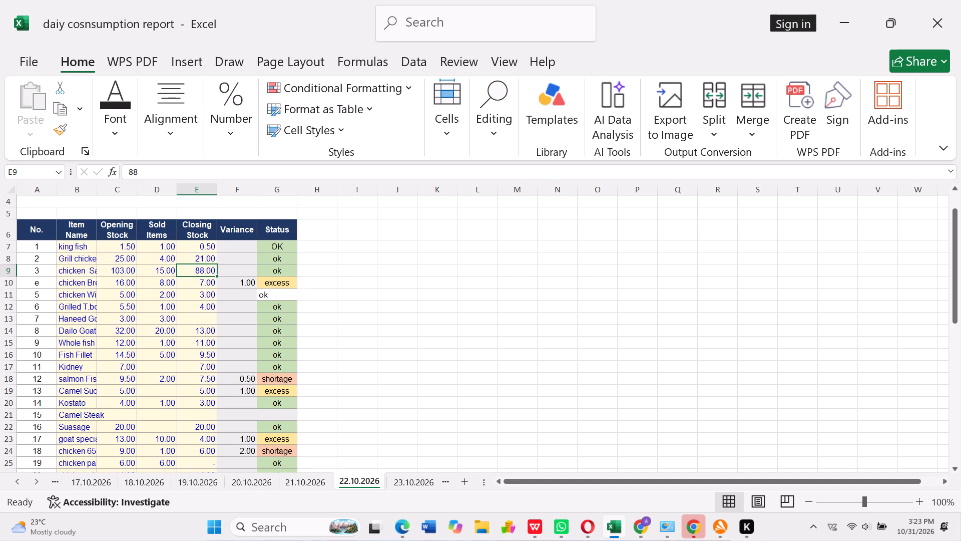
# On the 23.10.2026 sheet, set the chicken Samosa status to "ok".
pyautogui.moveTo(404, 485); pyautogui.dragTo(394, 482)
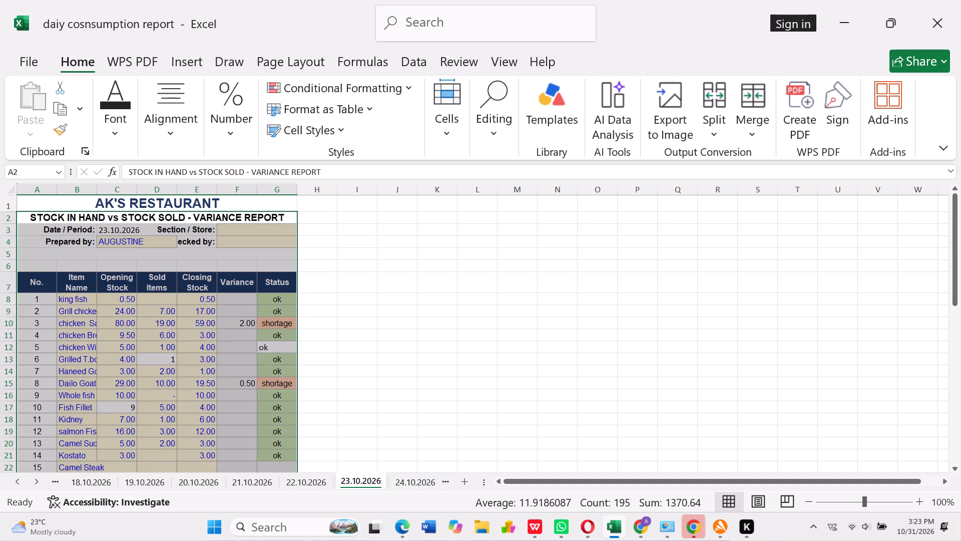
pyautogui.click(250, 324)
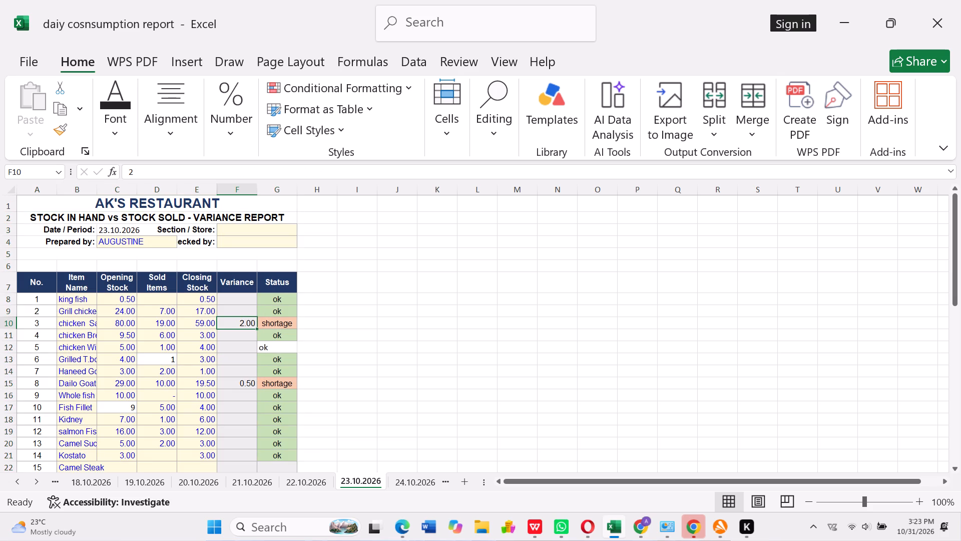
pyautogui.click(271, 442)
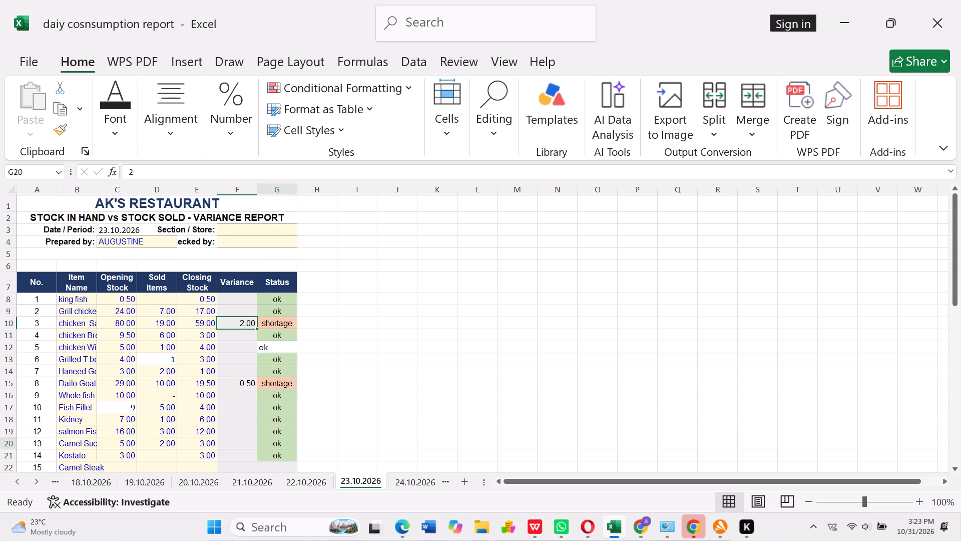
pyautogui.click(282, 326)
pyautogui.write('ok')
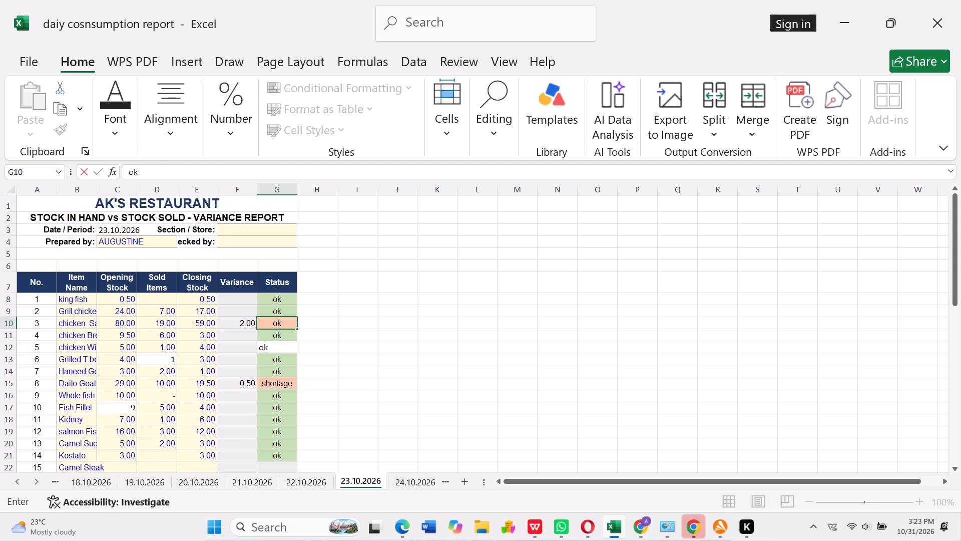
pyautogui.scroll(1, 291, 329)
pyautogui.moveTo(359, 339); pyautogui.dragTo(352, 339)
# Clear the variances from Grill chicken through Kidney on the 23.10.2026 sheet.
pyautogui.moveTo(241, 298); pyautogui.dragTo(224, 389)
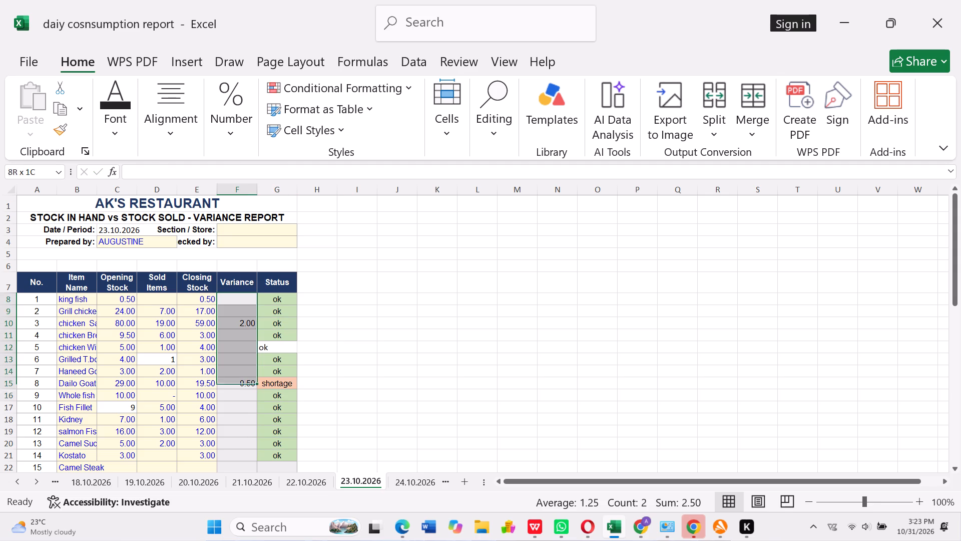
pyautogui.moveTo(224, 389); pyautogui.dragTo(220, 392)
pyautogui.press('BackSpace')
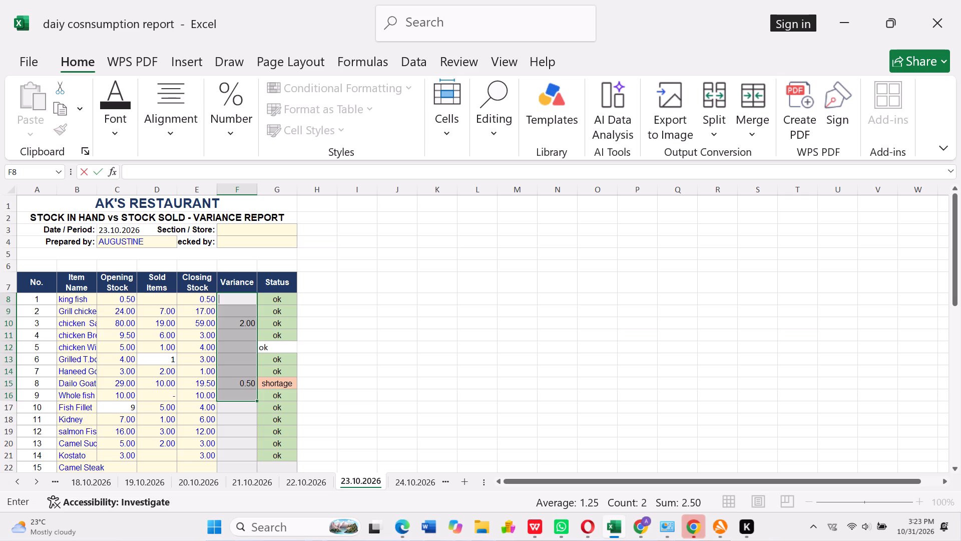
pyautogui.press('Delete')
pyautogui.press('Delete')
pyautogui.press('Home')
pyautogui.press('Delete')
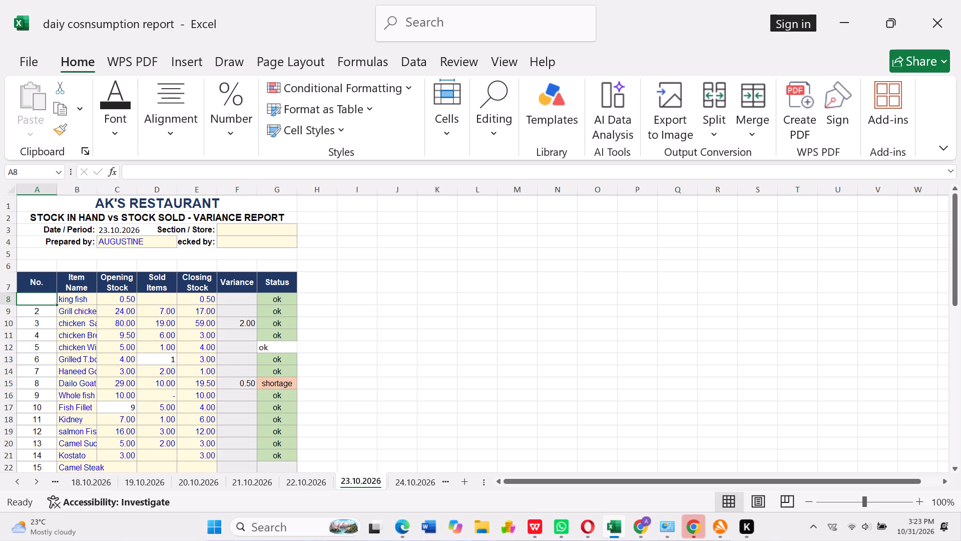
pyautogui.moveTo(247, 315); pyautogui.dragTo(219, 421)
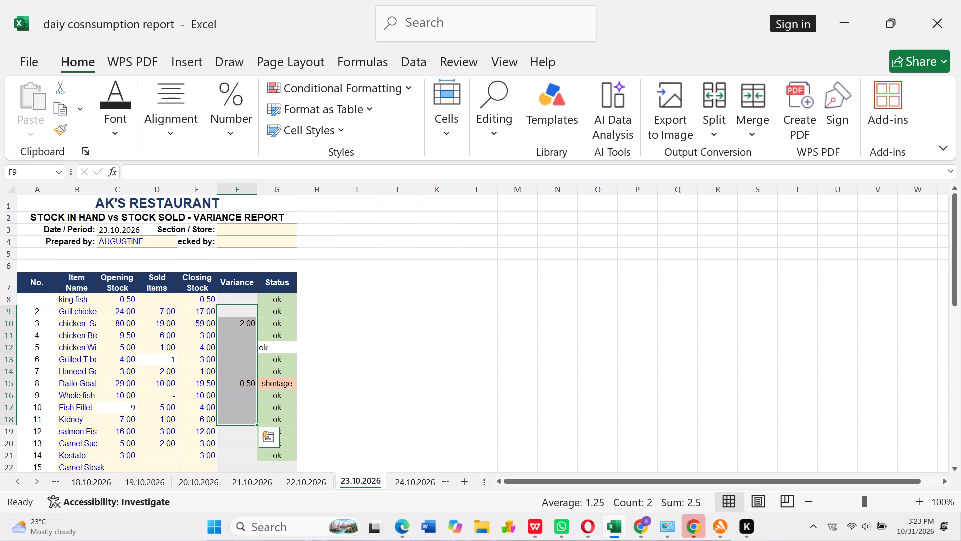
pyautogui.press('Delete')
pyautogui.click(370, 396)
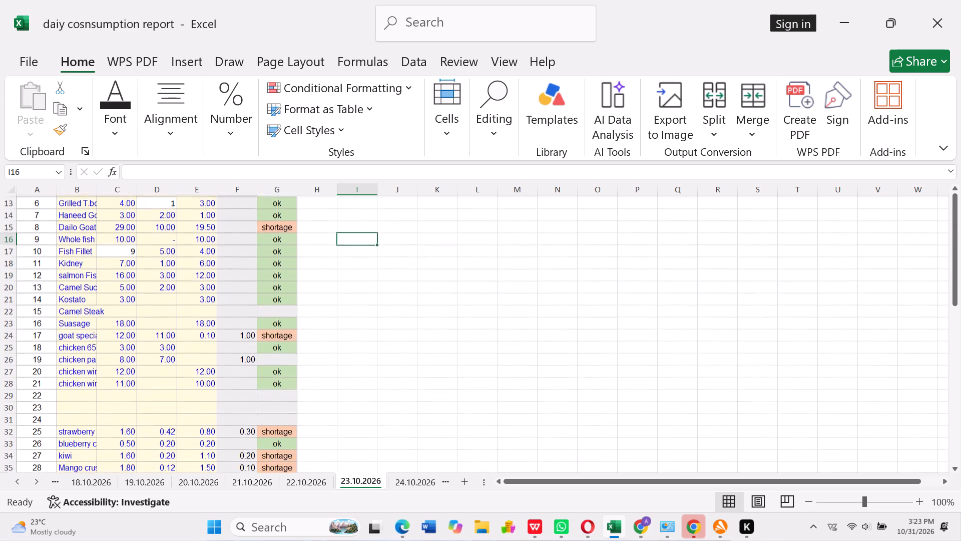
# Clear the goat special meat variance and set its status to "ok".
pyautogui.click(287, 323)
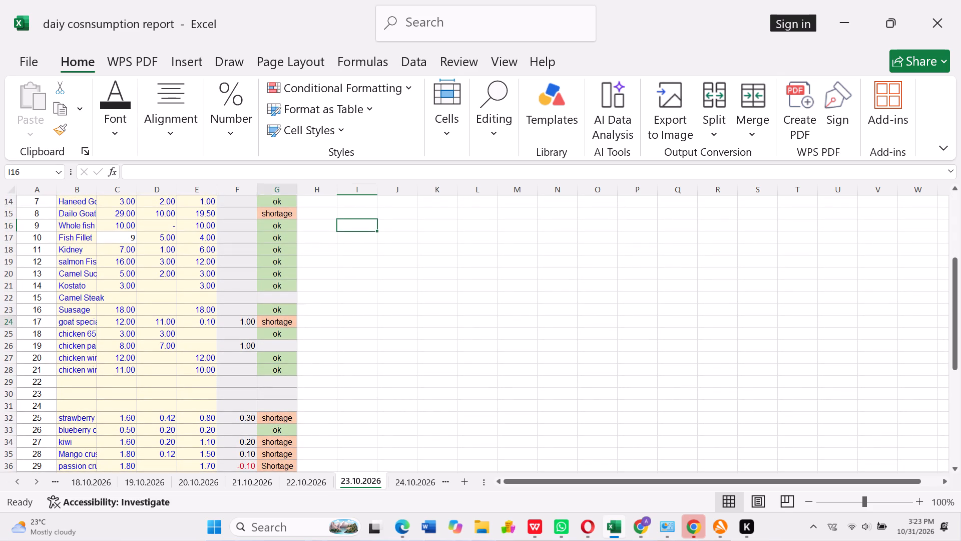
pyautogui.click(237, 323)
pyautogui.press('BackSpace')
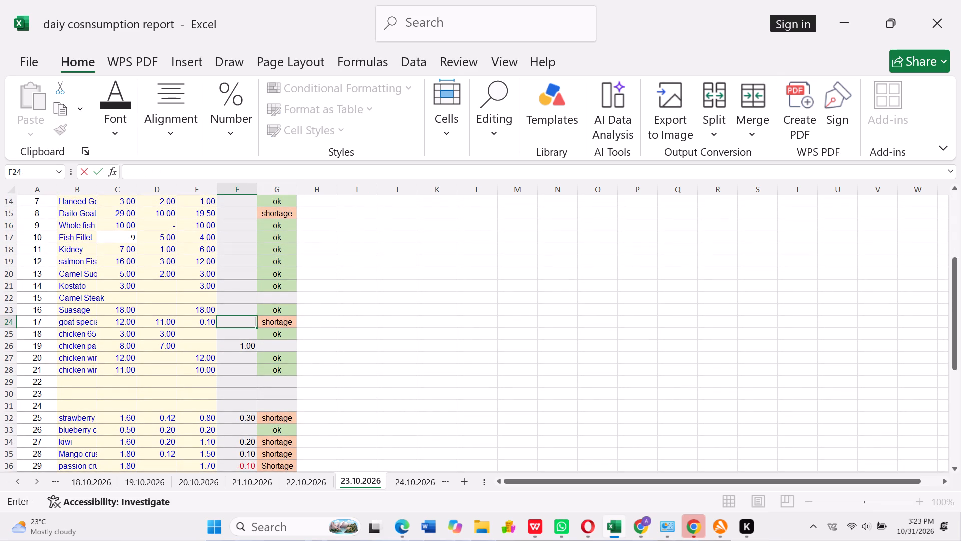
pyautogui.click(283, 327)
pyautogui.write('ok')
pyautogui.moveTo(386, 344); pyautogui.dragTo(391, 342)
# Open the 24.10.2026 sheet and examine its stock figures, variances and statuses, checking the Grill chicken and chicken Samosa rows.
pyautogui.scroll(-1, 417, 372)
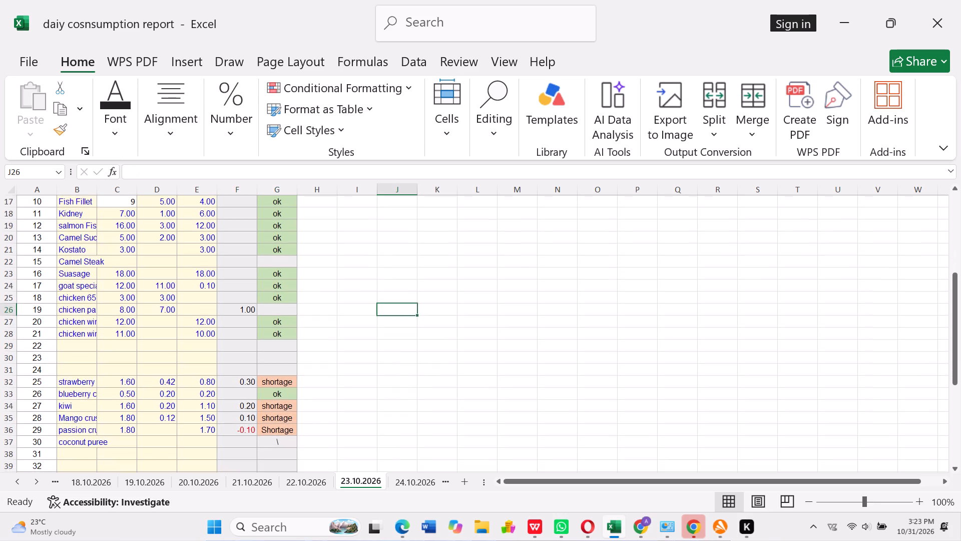
pyautogui.scroll(-2, 420, 374)
pyautogui.click(426, 481)
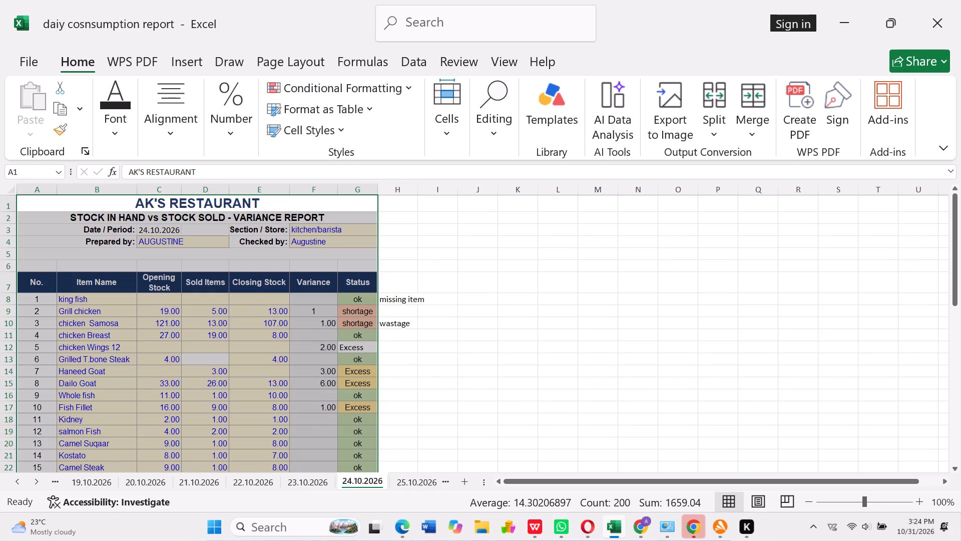
pyautogui.scroll(-1, 340, 384)
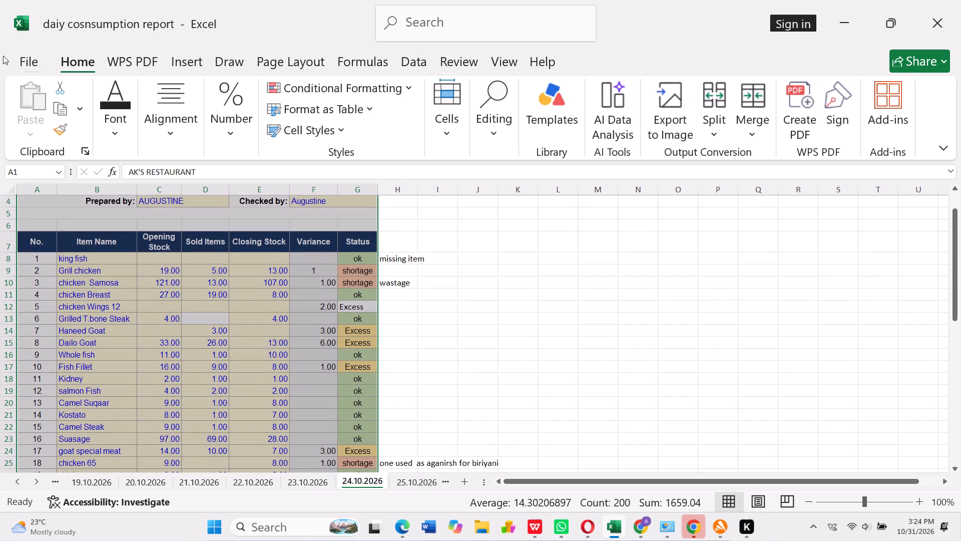
pyautogui.scroll(-3, 414, 341)
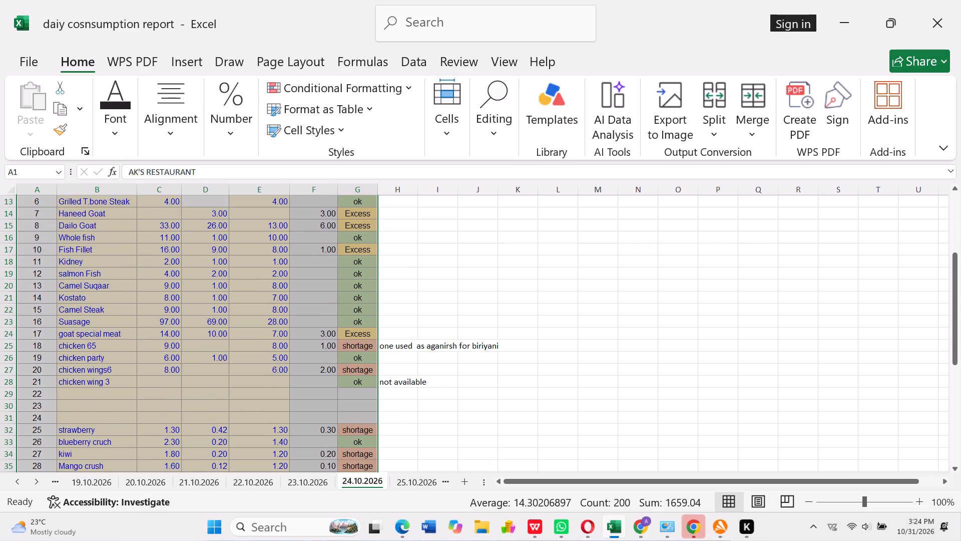
pyautogui.scroll(2, 329, 370)
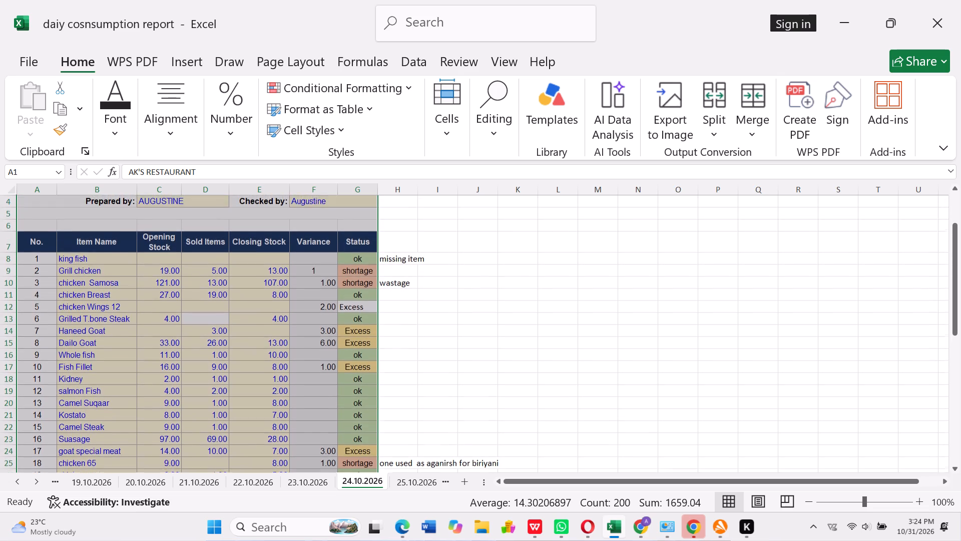
pyautogui.click(316, 283)
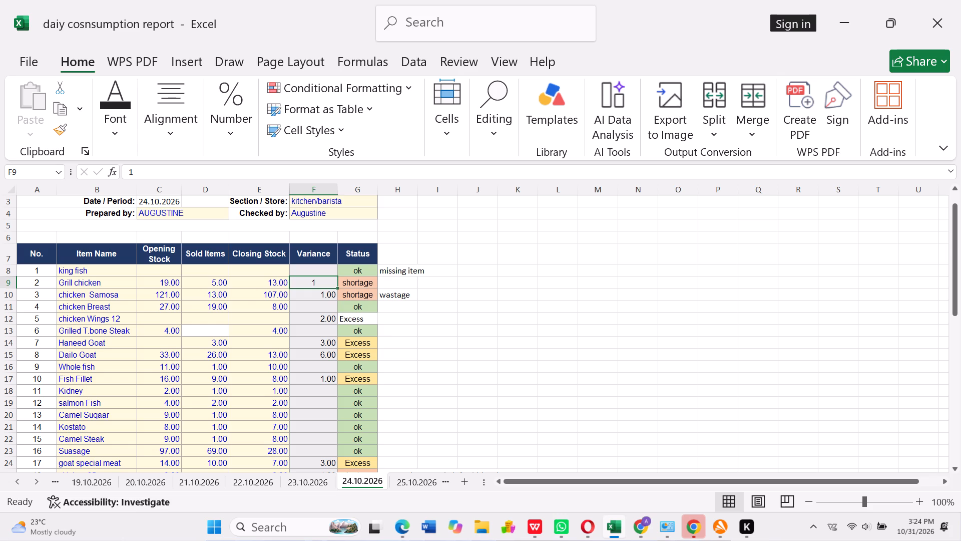
pyautogui.click(346, 282)
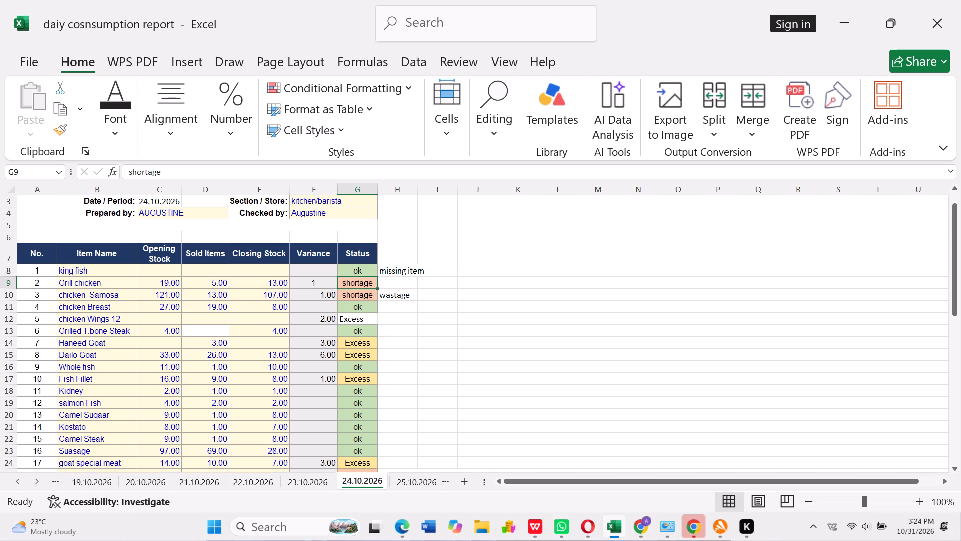
pyautogui.click(355, 298)
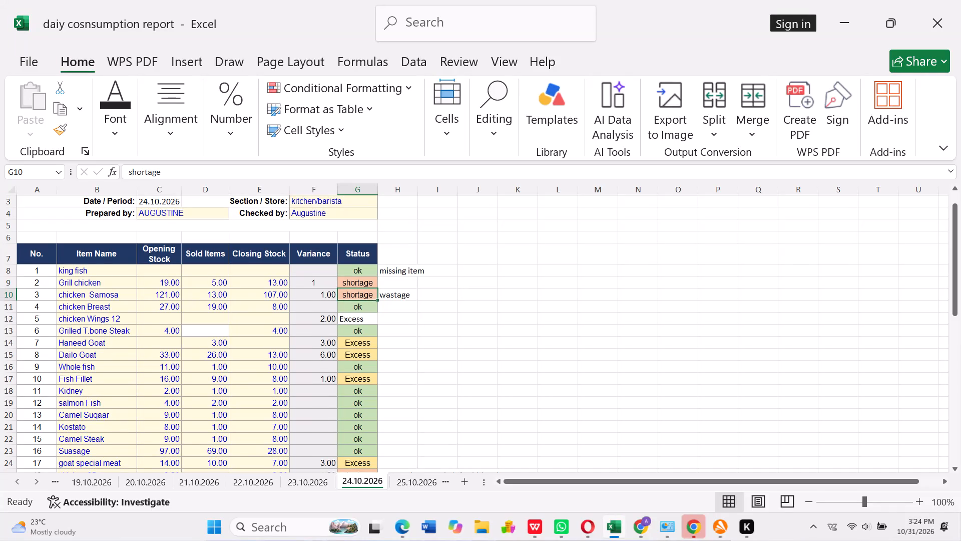
pyautogui.click(357, 281)
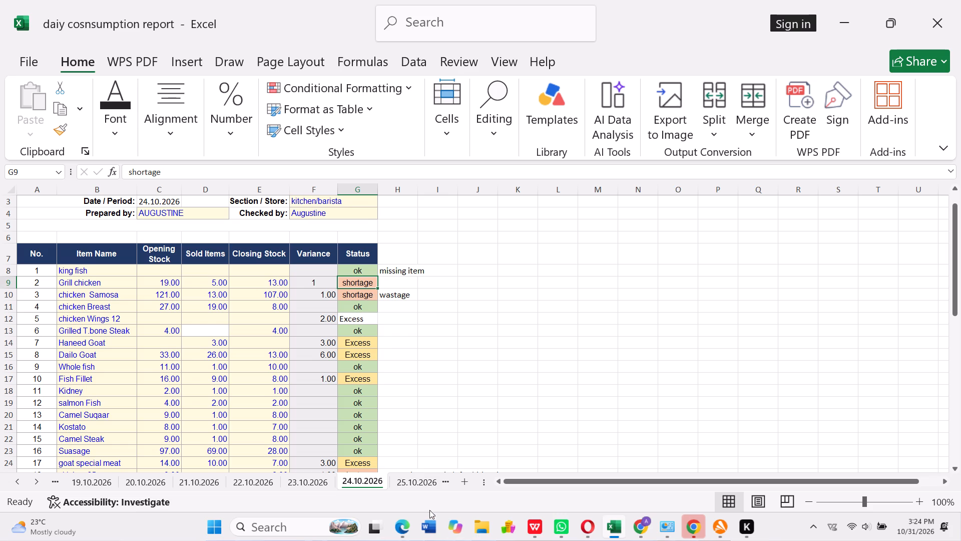
# On the 25.10.2026 sheet, clear the chicken 65 variance and set its status to "ok".
pyautogui.click(418, 484)
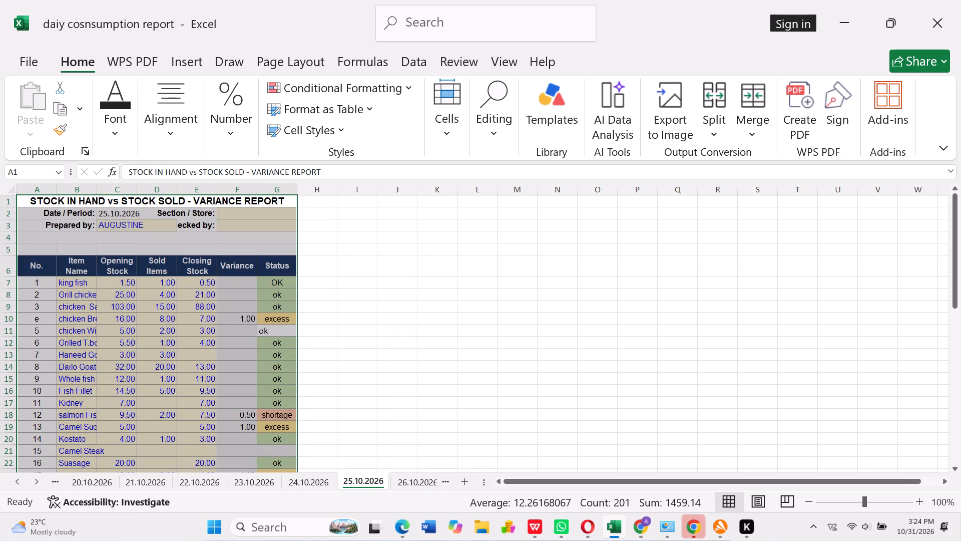
pyautogui.scroll(-2, 294, 350)
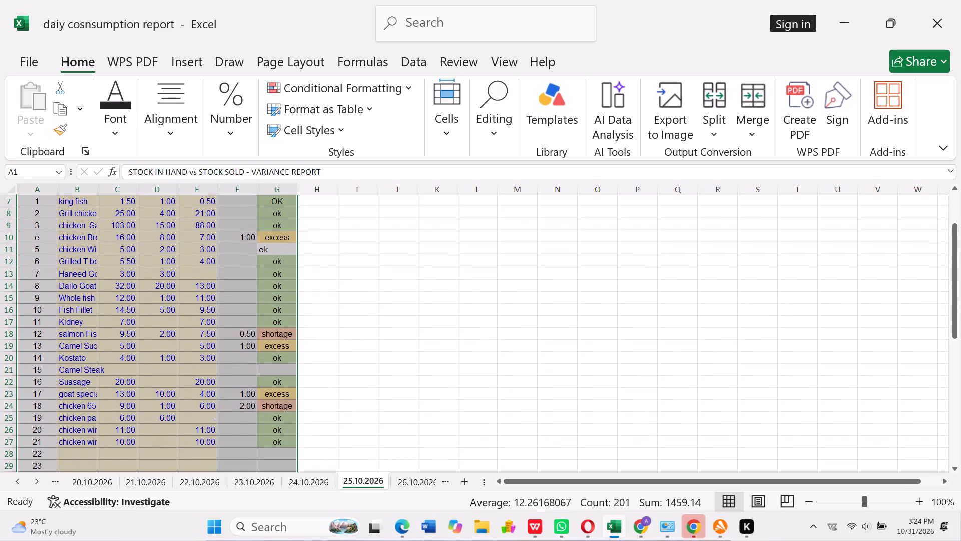
pyautogui.click(245, 407)
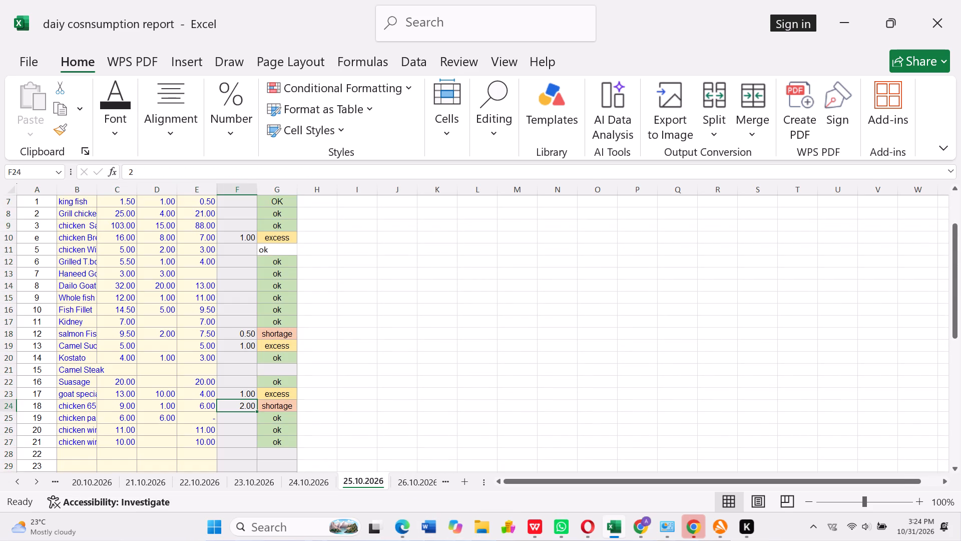
pyautogui.press('BackSpace')
pyautogui.click(273, 407)
pyautogui.write('ok')
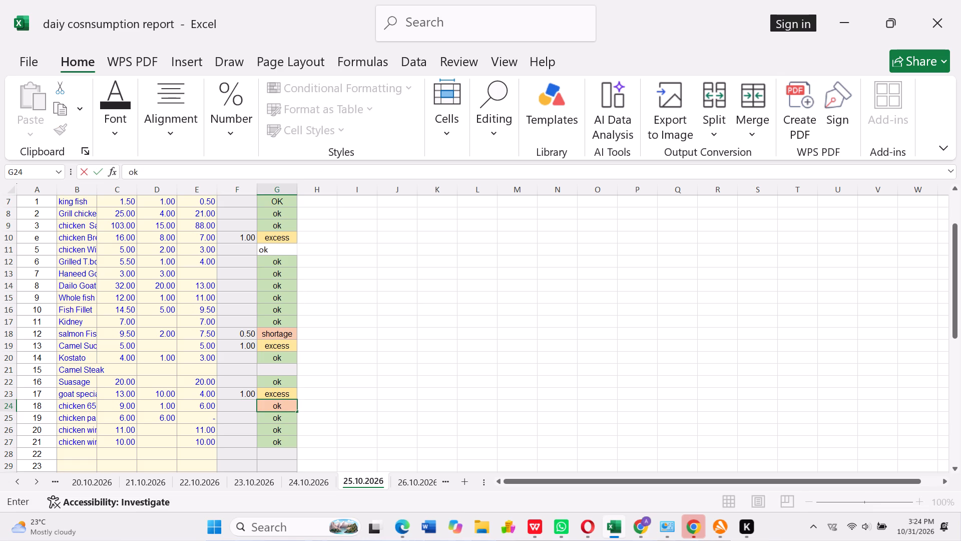
pyautogui.click(350, 374)
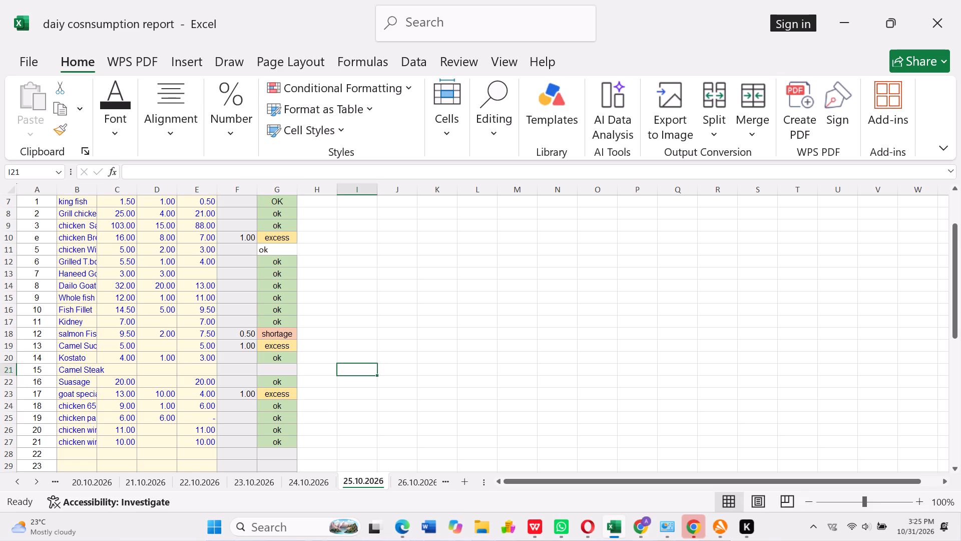
# On the 26.10.2026 sheet, add the note "used as garnish" beside the chicken 65 shortage.
pyautogui.click(414, 486)
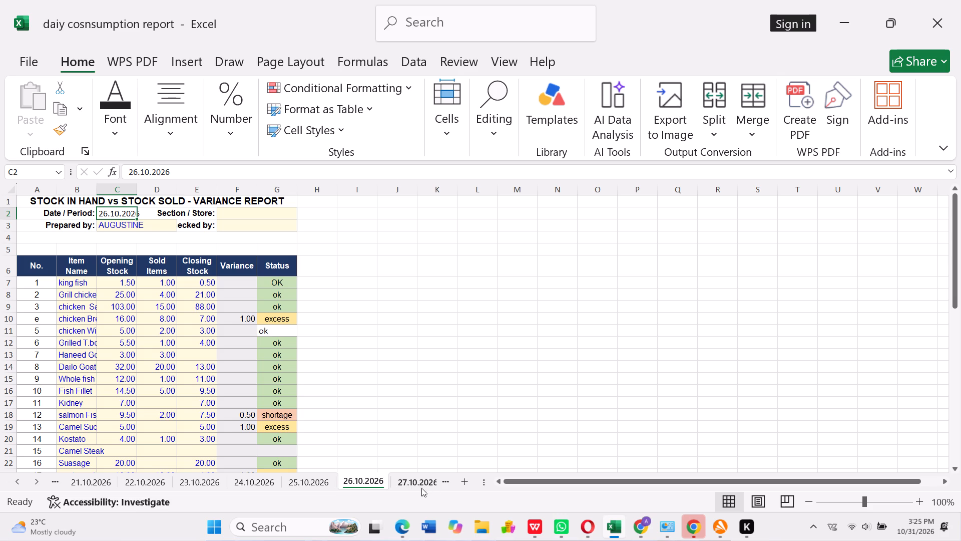
pyautogui.scroll(-4, 355, 431)
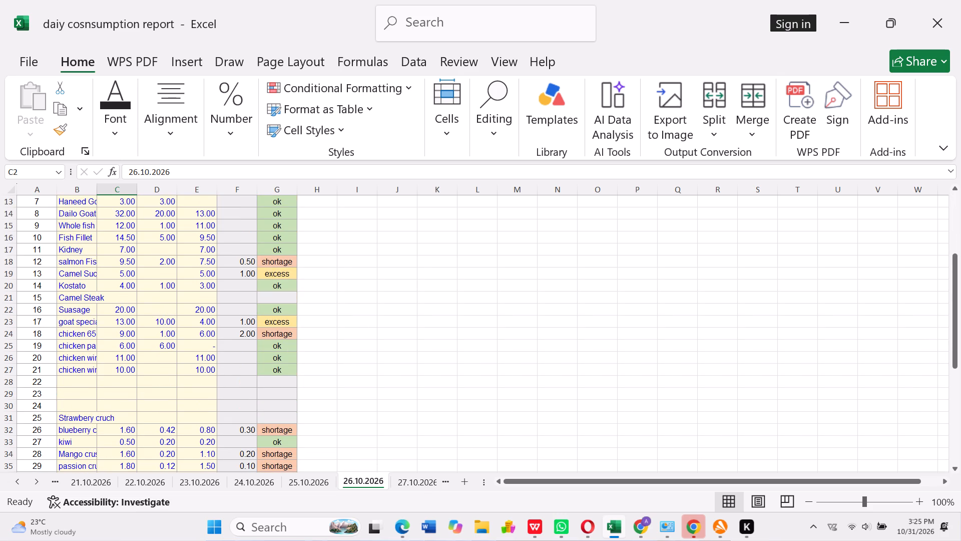
pyautogui.click(326, 337)
pyautogui.write('used as garnish')
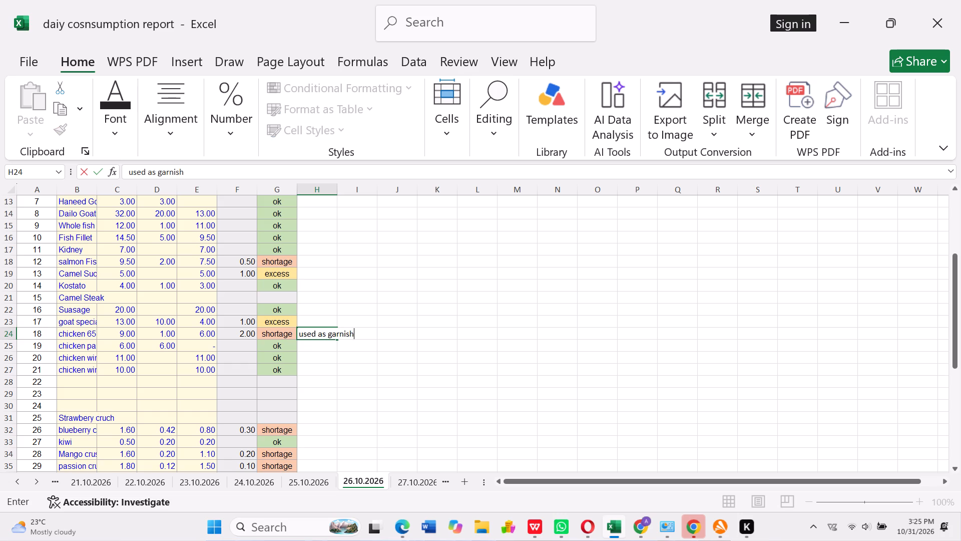
pyautogui.click(404, 444)
# On the 27.10.2026 sheet, set the chicken Samosa status to "ok" and clear its variance.
pyautogui.click(422, 481)
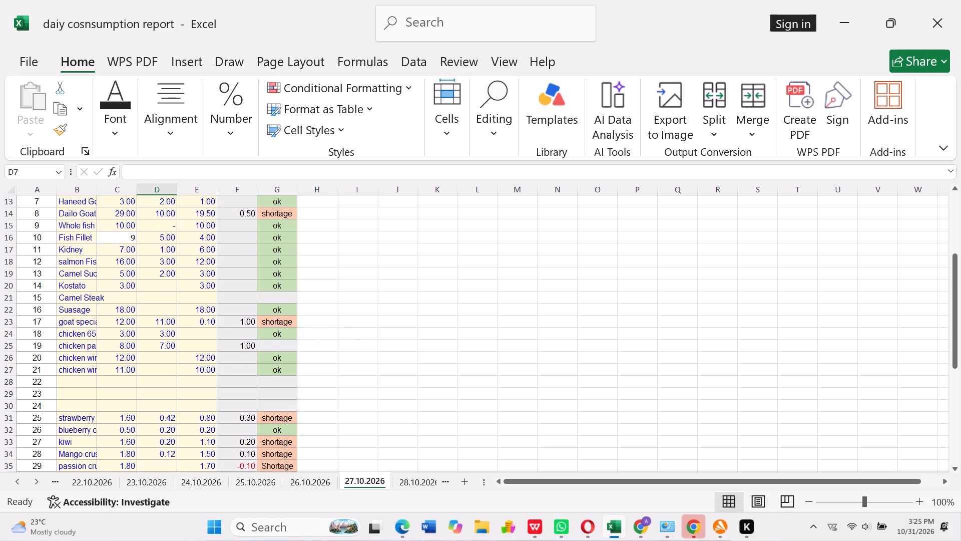
pyautogui.scroll(3, 357, 437)
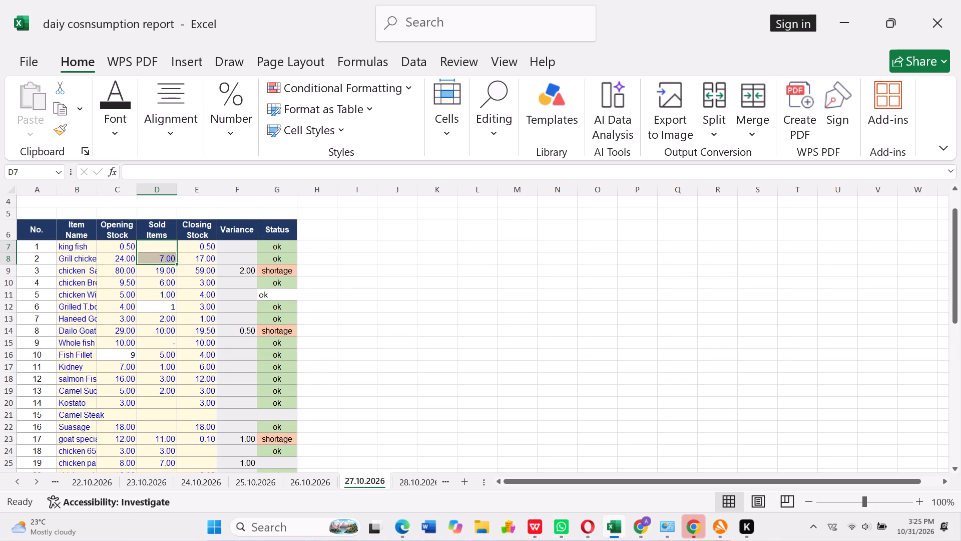
pyautogui.click(283, 272)
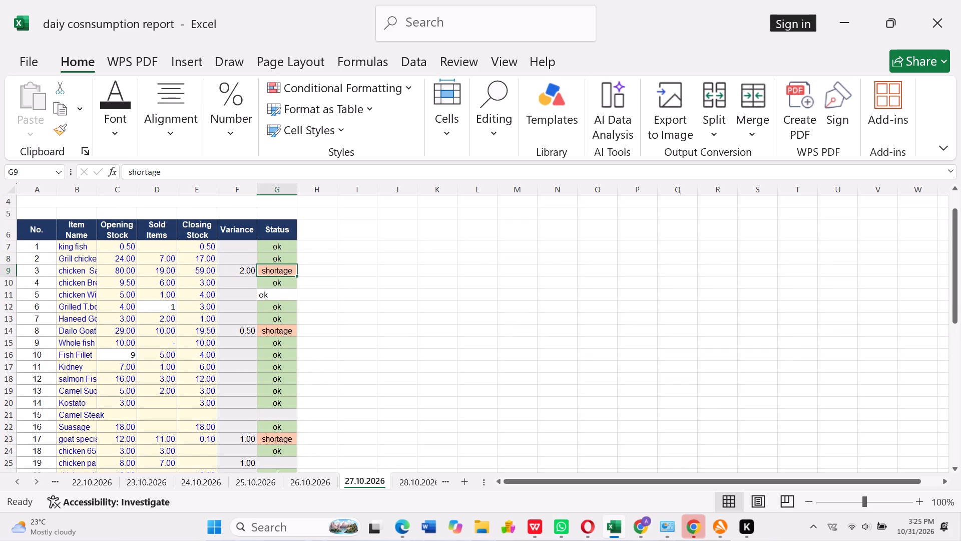
pyautogui.write('ok')
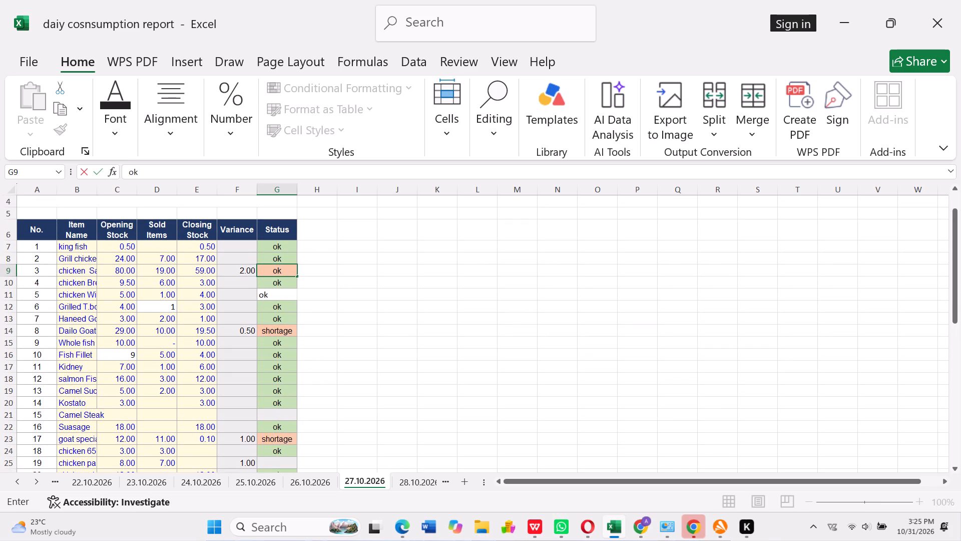
pyautogui.click(252, 269)
pyautogui.press('BackSpace')
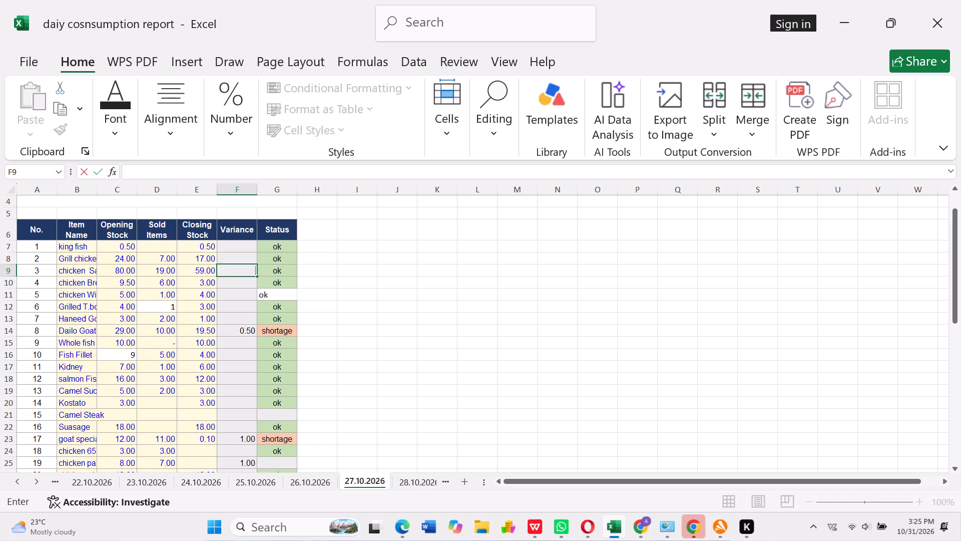
# On the 28.10.2026 sheet, check the chicken Samosa figures and add the note "wasted" beside its shortage.
pyautogui.click(419, 486)
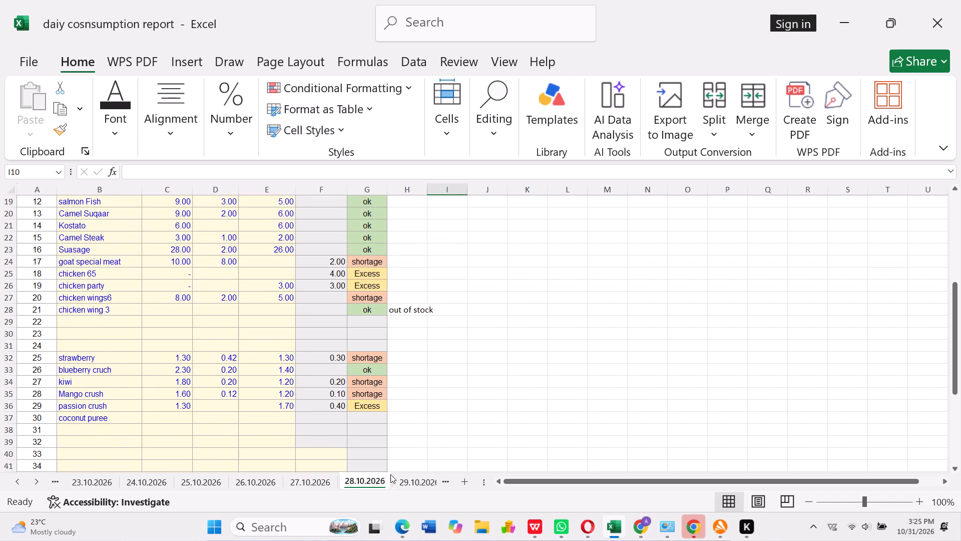
pyautogui.scroll(6, 333, 452)
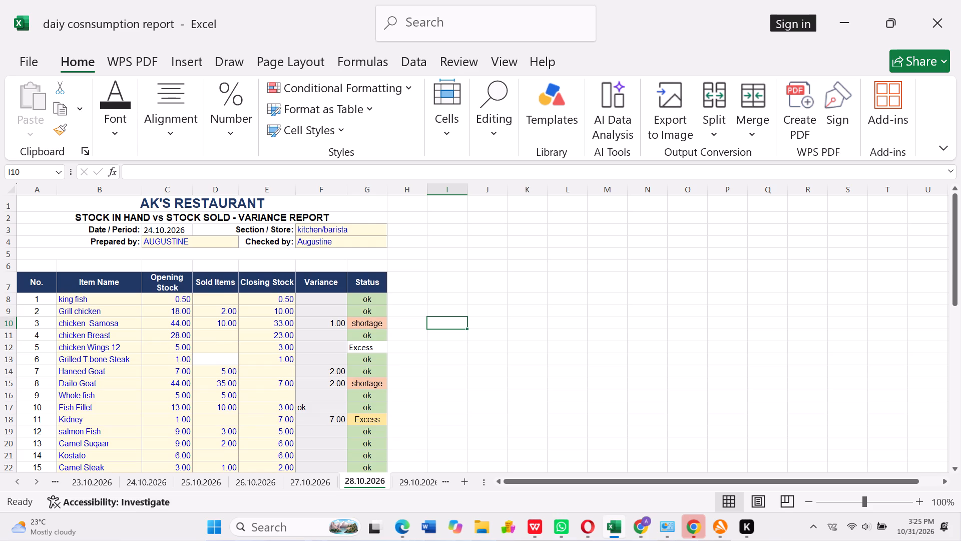
pyautogui.click(176, 324)
pyautogui.click(216, 324)
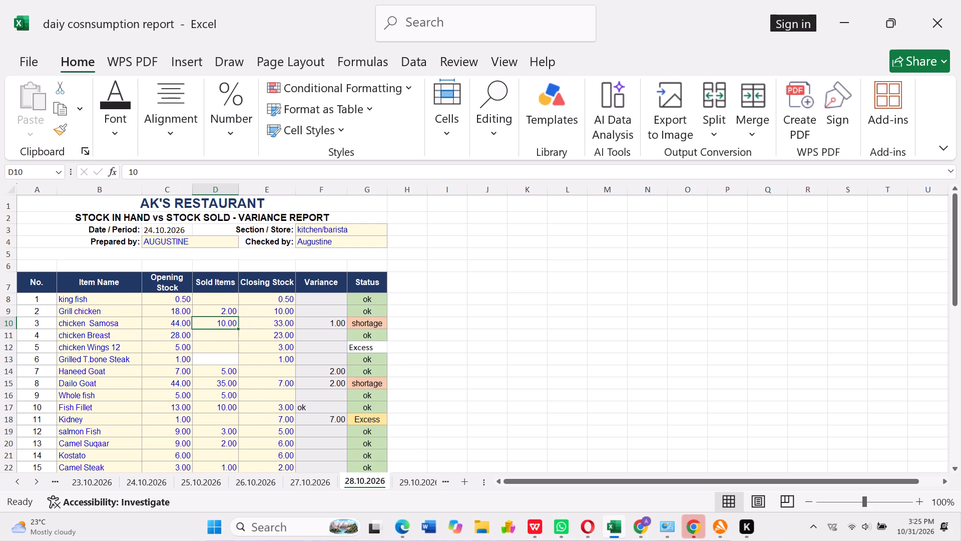
pyautogui.click(285, 330)
pyautogui.click(390, 328)
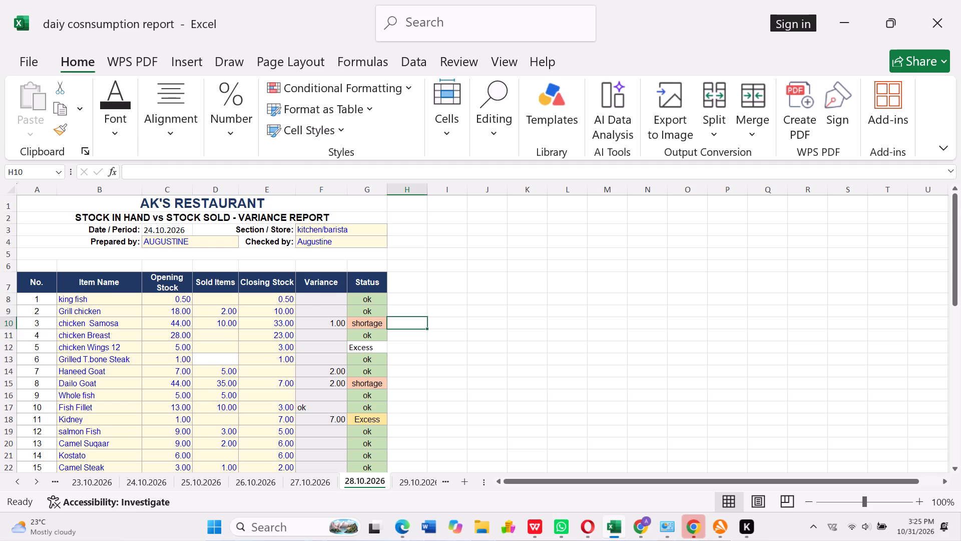
pyautogui.scroll(-1, 388, 326)
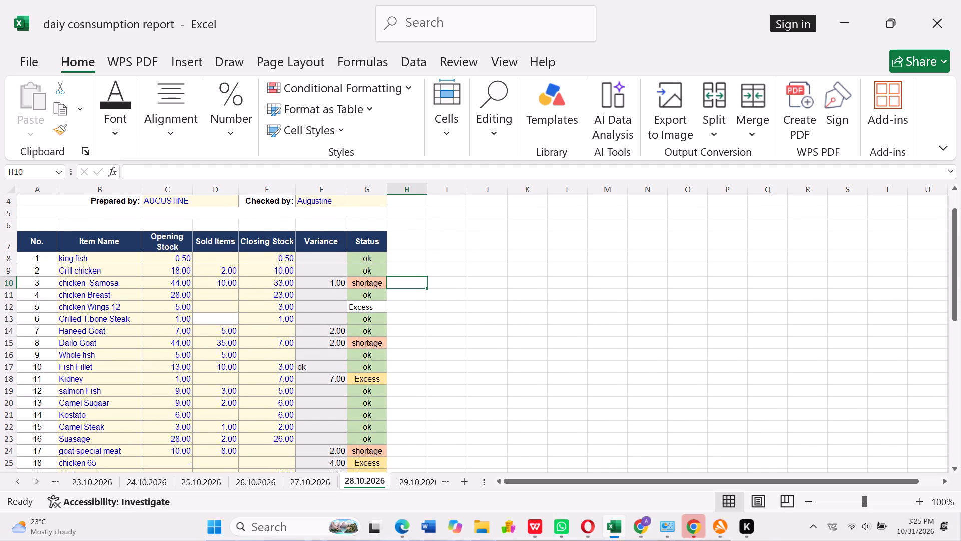
pyautogui.click(286, 280)
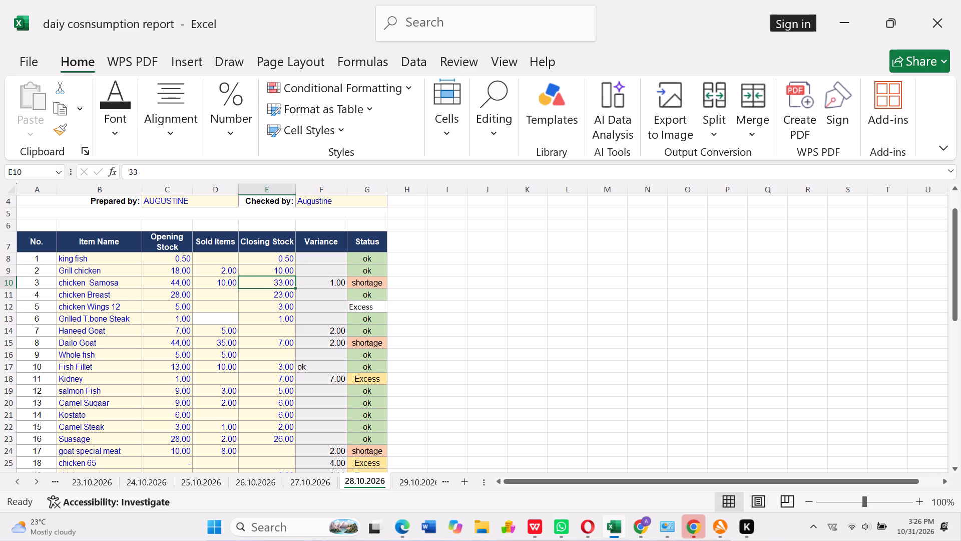
pyautogui.click(422, 284)
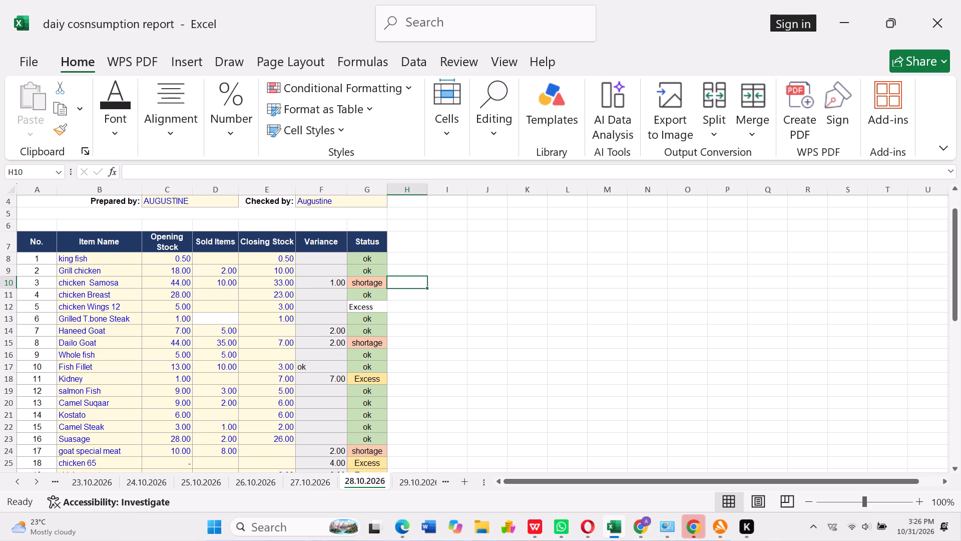
pyautogui.write('waste')
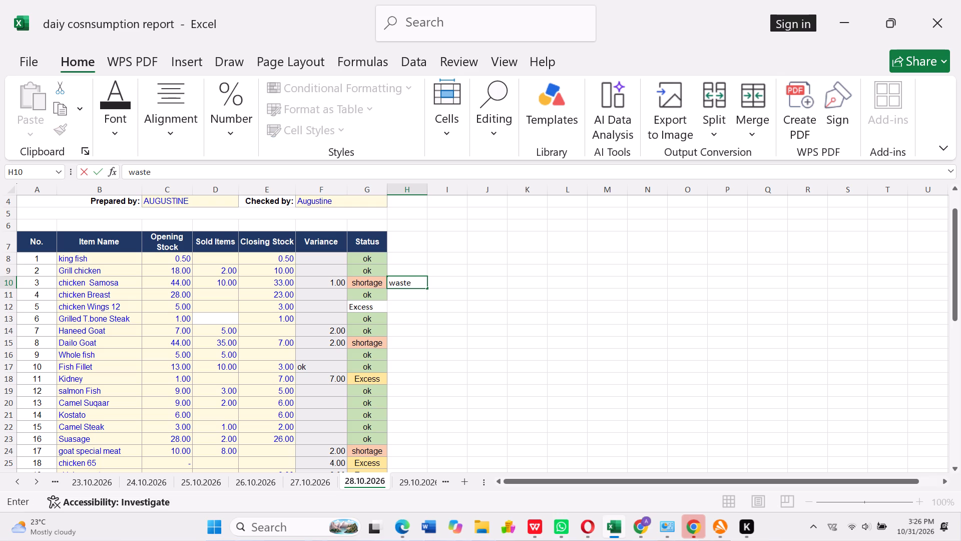
pyautogui.press('d')
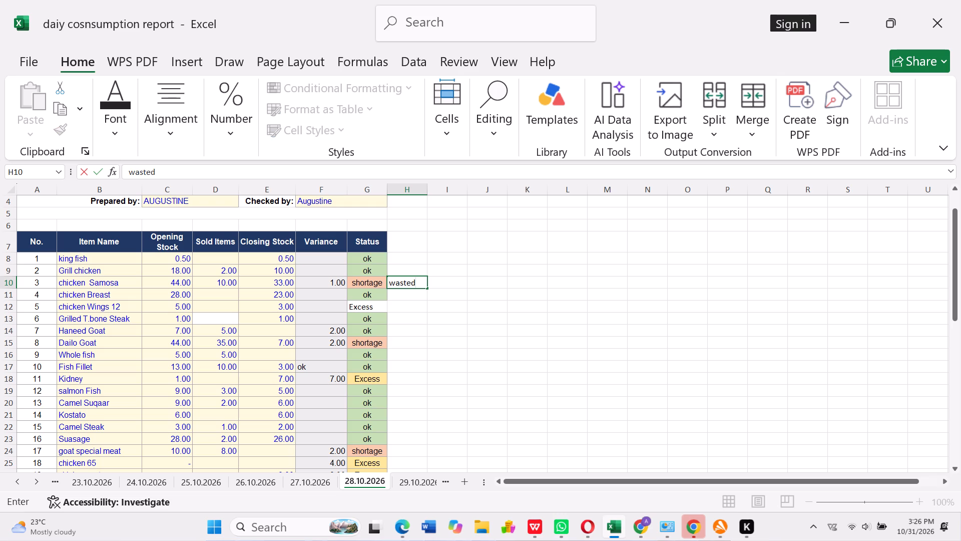
# On the 28.10.2026 sheet, check the Dailo Goat figures, clear its variance and set its status to "ok".
pyautogui.click(333, 347)
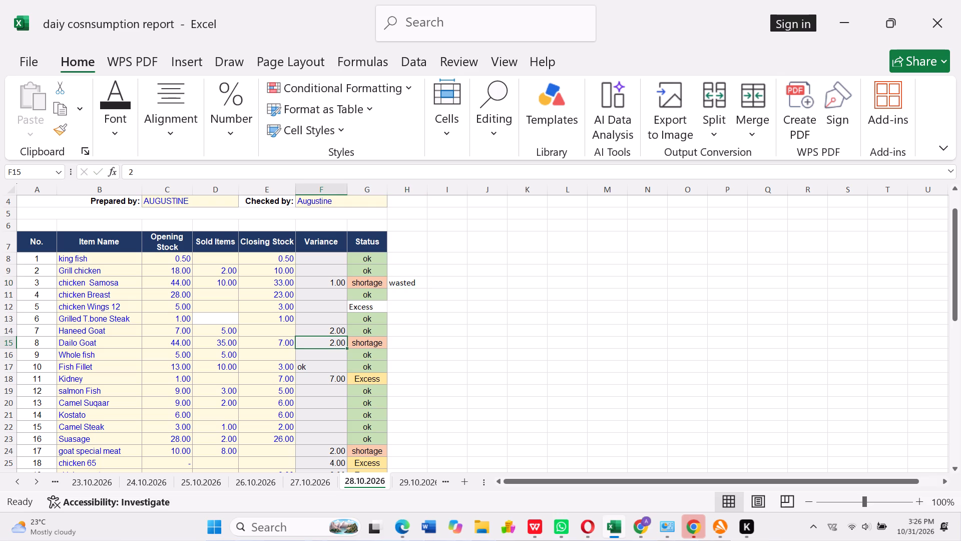
pyautogui.click(186, 345)
pyautogui.click(205, 342)
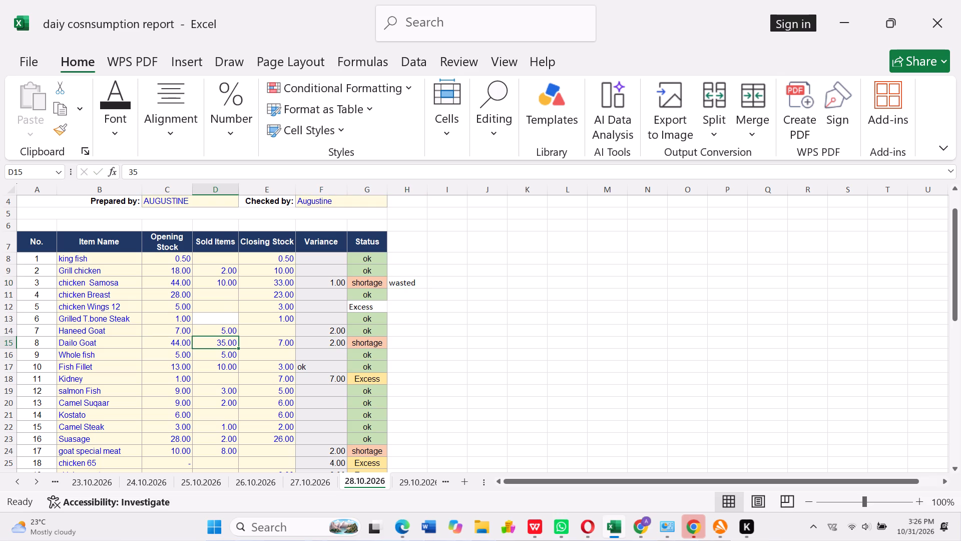
pyautogui.click(275, 347)
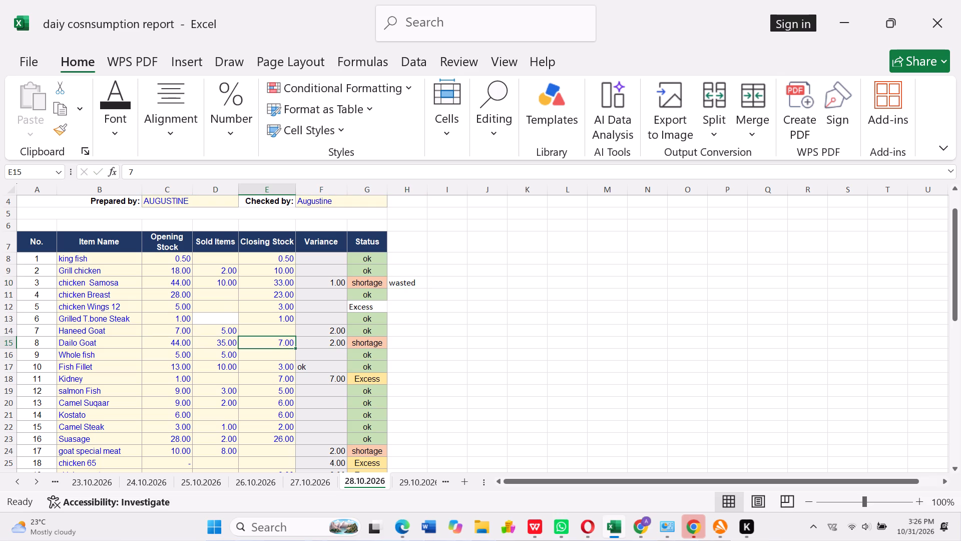
pyautogui.click(377, 345)
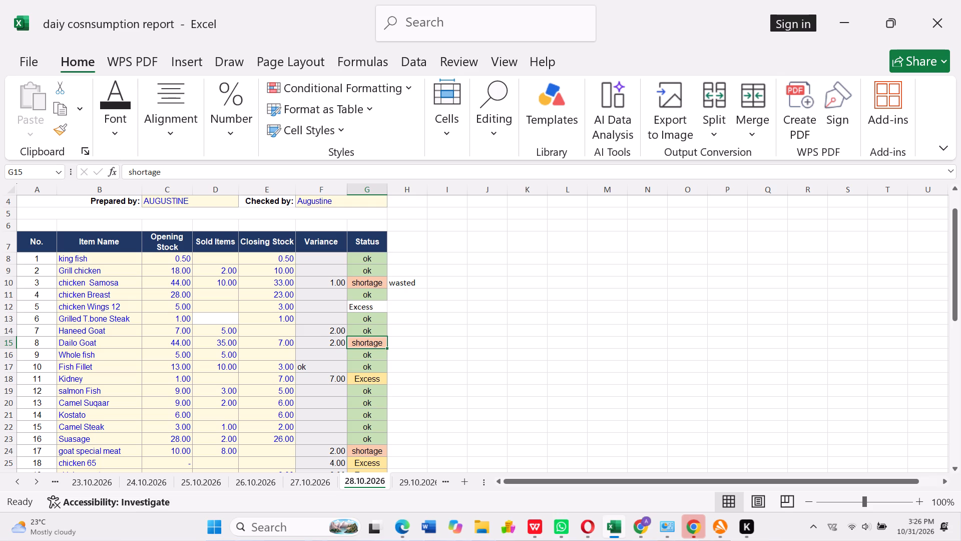
pyautogui.click(337, 343)
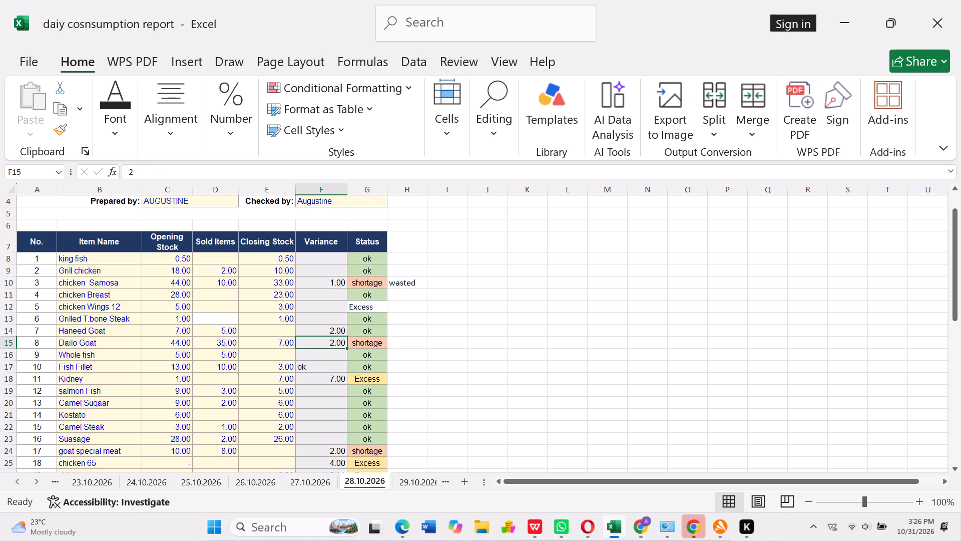
pyautogui.press('BackSpace')
pyautogui.click(367, 338)
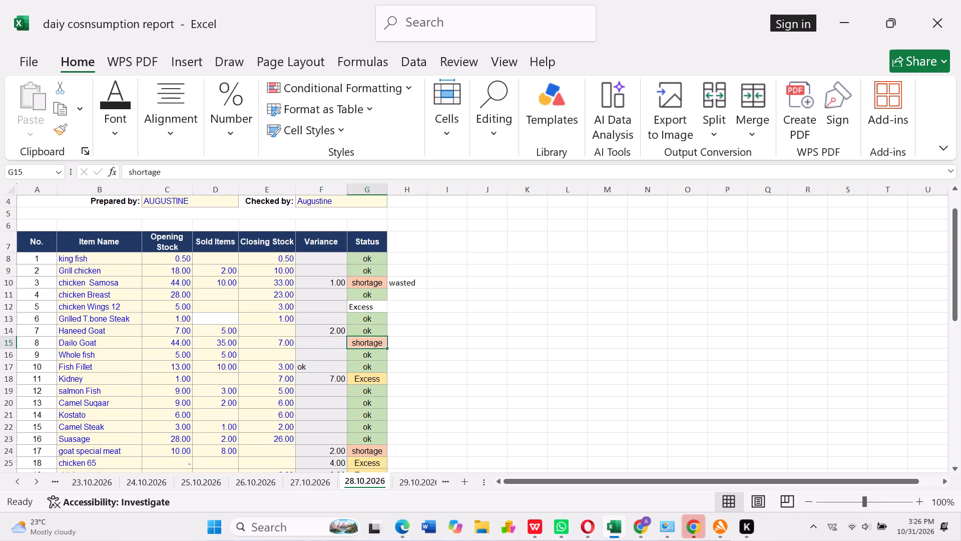
pyautogui.write('ok')
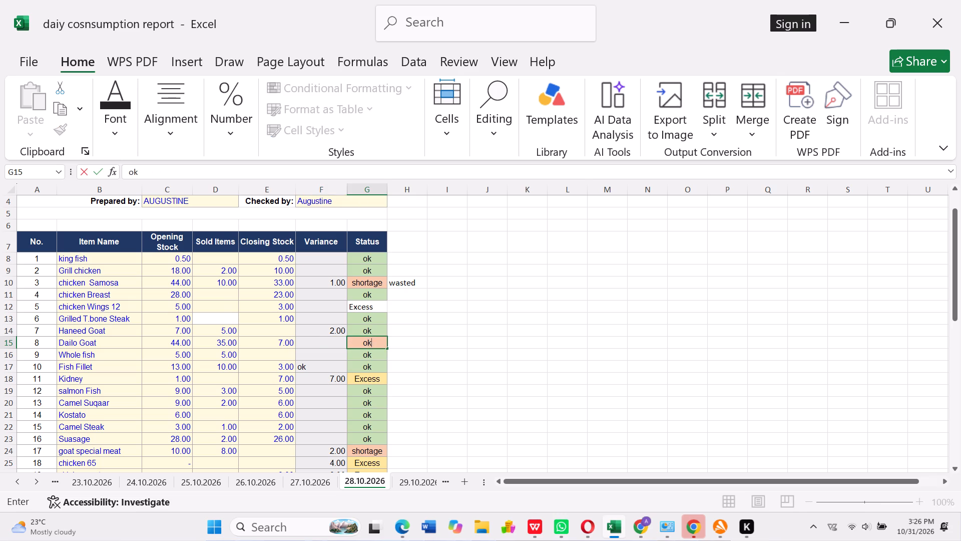
pyautogui.moveTo(547, 385); pyautogui.dragTo(555, 389)
# On the 28.10.2026 sheet, enter a closing stock of 2 for goat special meat and set its status to "ok".
pyautogui.scroll(-2, 527, 387)
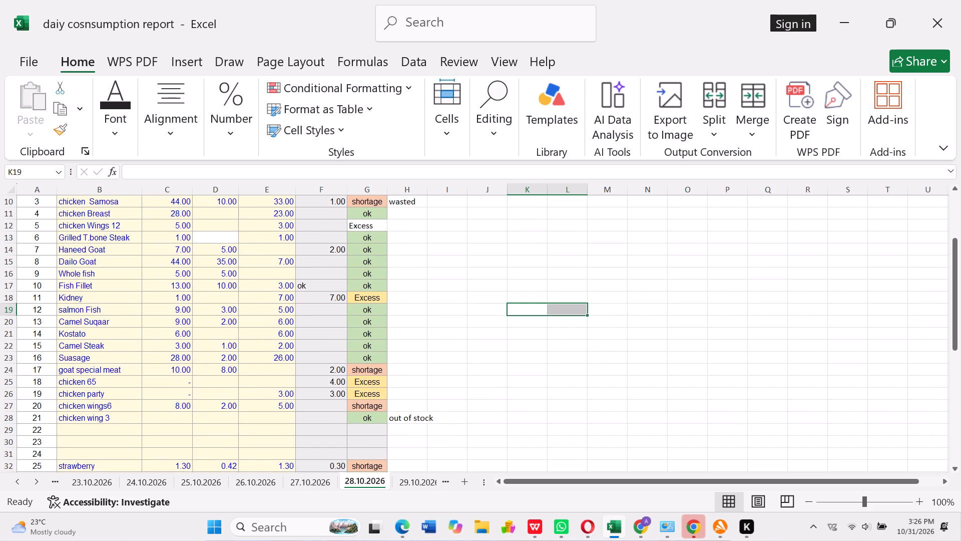
pyautogui.click(323, 370)
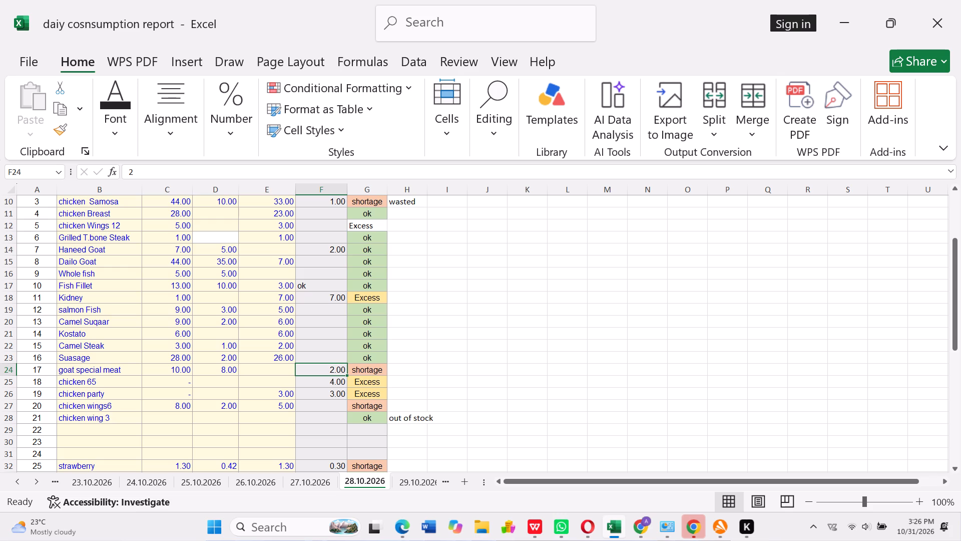
pyautogui.click(280, 369)
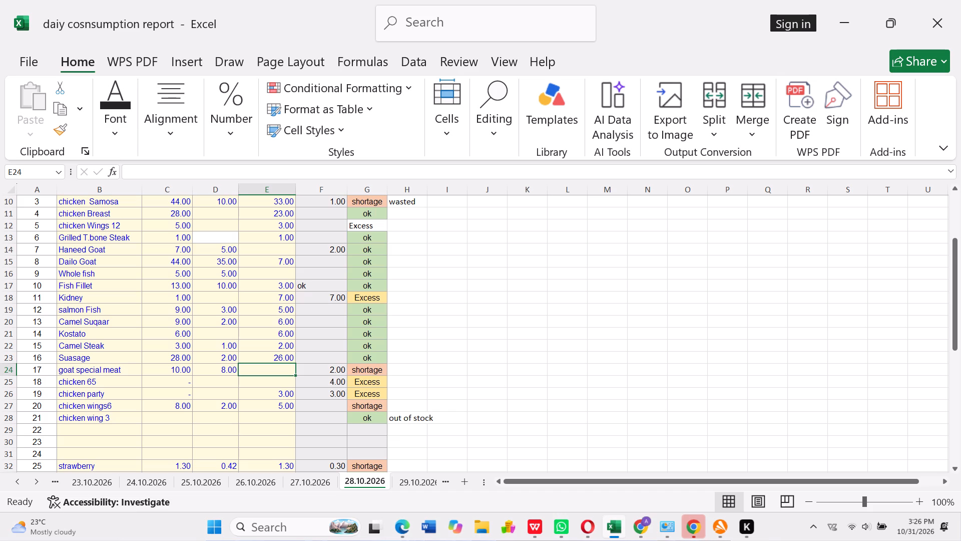
pyautogui.press('2')
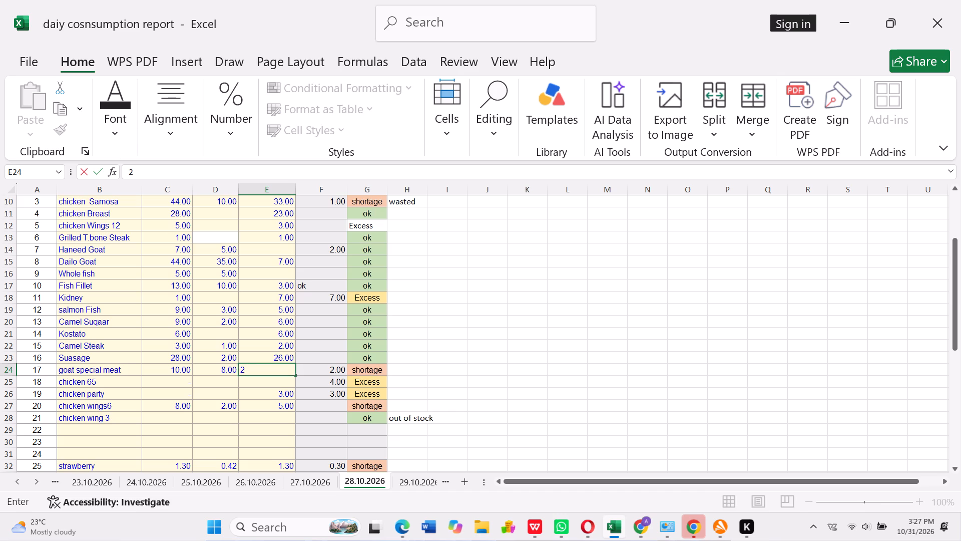
pyautogui.click(380, 374)
pyautogui.write('ok')
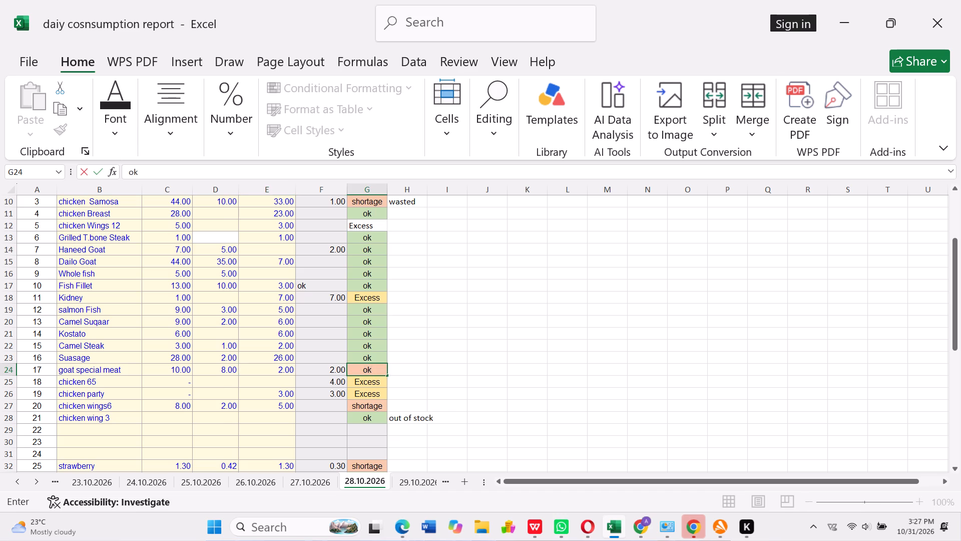
pyautogui.moveTo(602, 373); pyautogui.dragTo(597, 373)
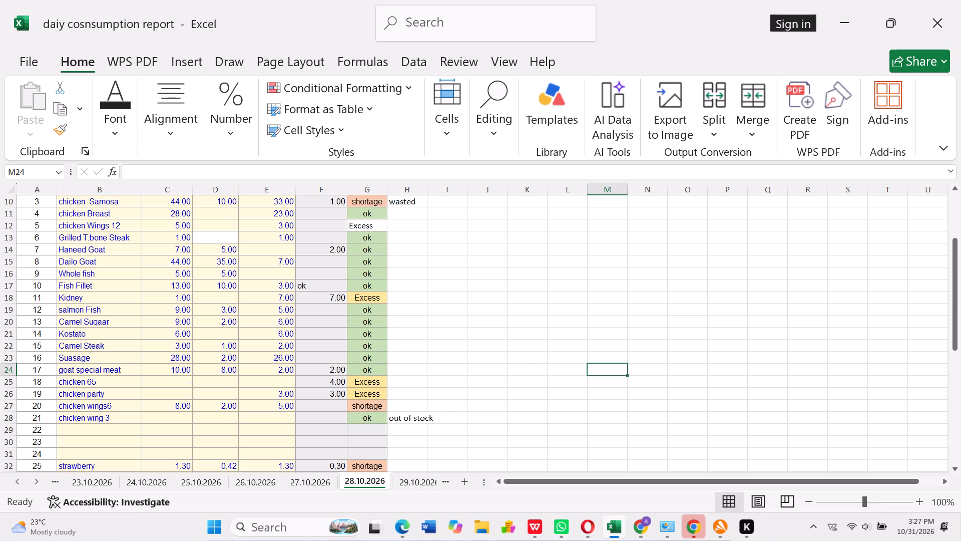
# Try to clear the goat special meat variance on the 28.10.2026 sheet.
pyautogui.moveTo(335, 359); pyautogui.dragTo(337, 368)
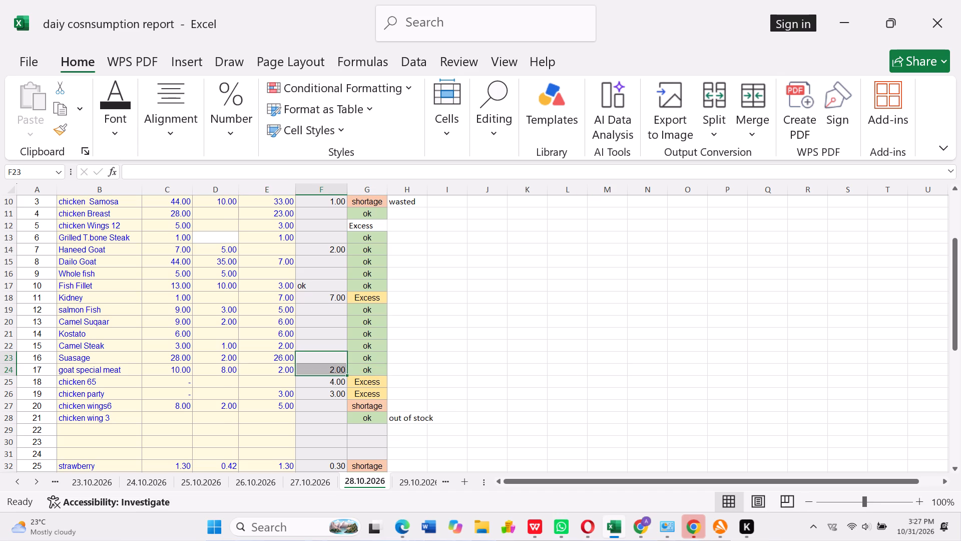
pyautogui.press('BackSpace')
# On the 28.10.2026 sheet, set the chicken wings6 status to "ok".
pyautogui.scroll(1, 309, 340)
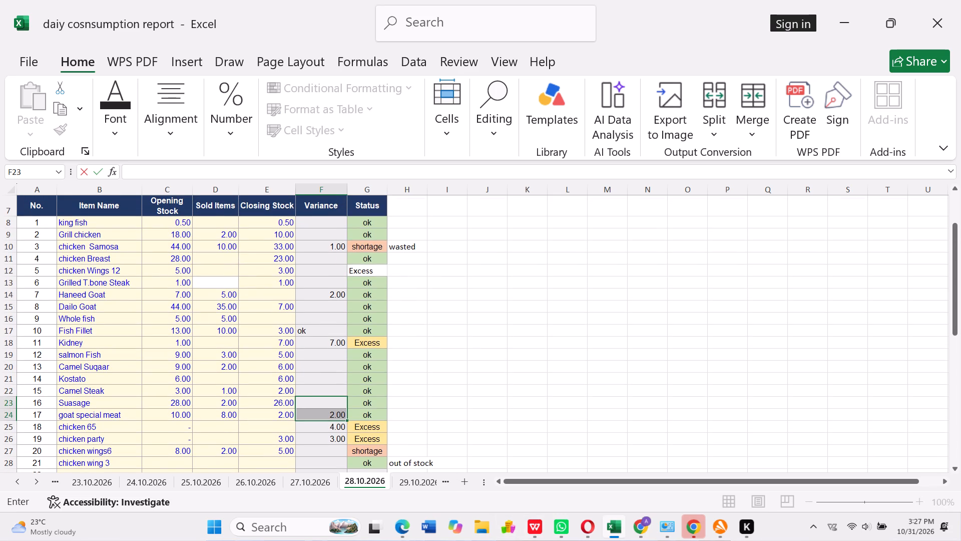
pyautogui.scroll(-1, 451, 440)
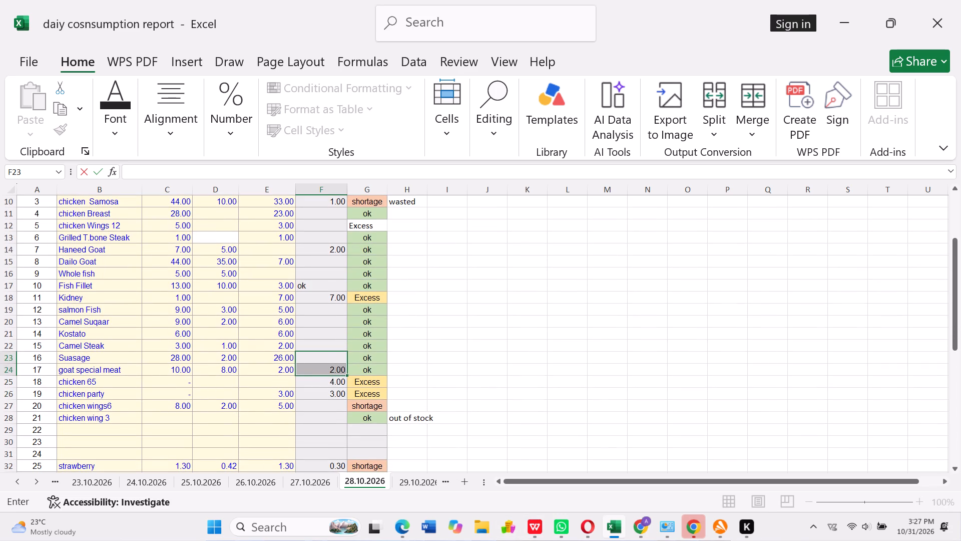
pyautogui.click(385, 410)
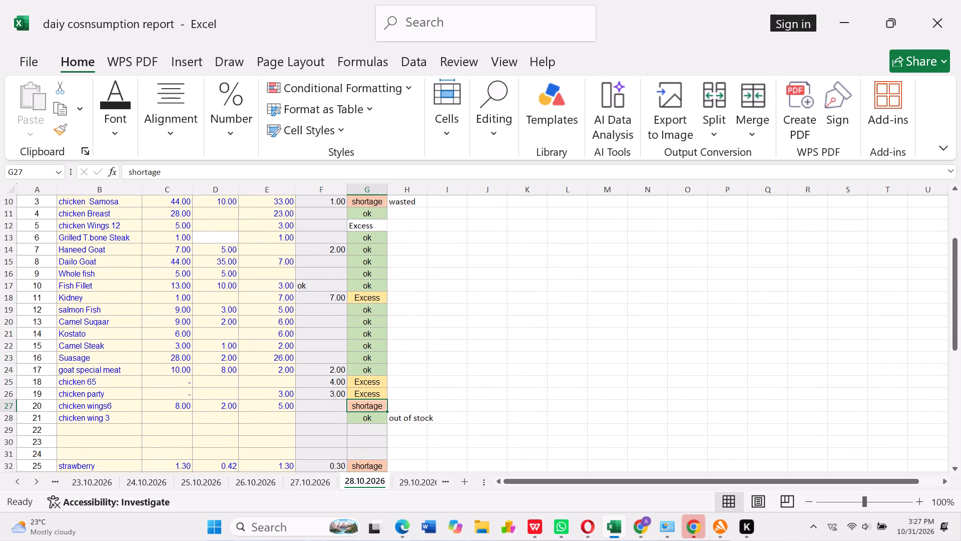
pyautogui.write('ok')
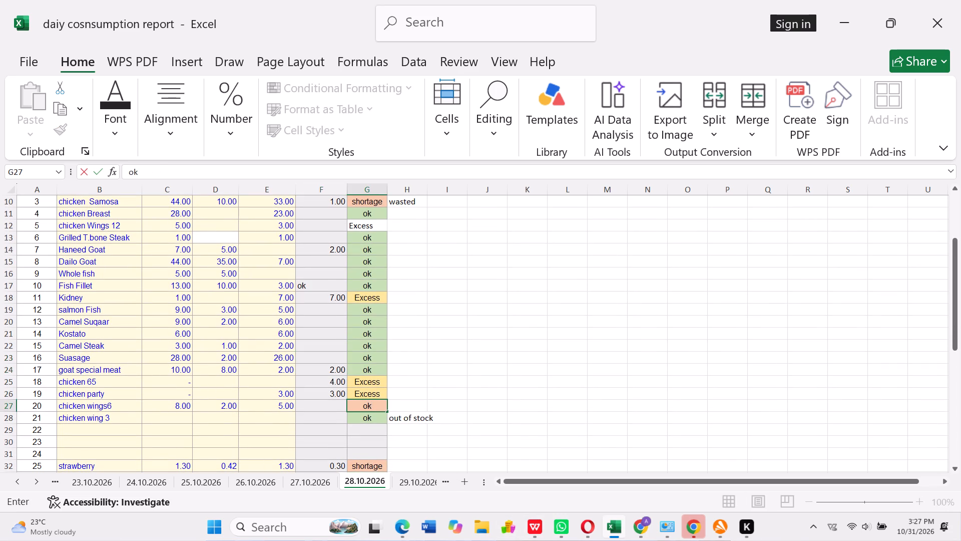
pyautogui.click(550, 414)
# Look over the rest of the 28.10.2026 sheet and examine the variances, statuses and notes on the 29.10.2026 sheet.
pyautogui.scroll(-1, 552, 411)
pyautogui.scroll(-1, 485, 472)
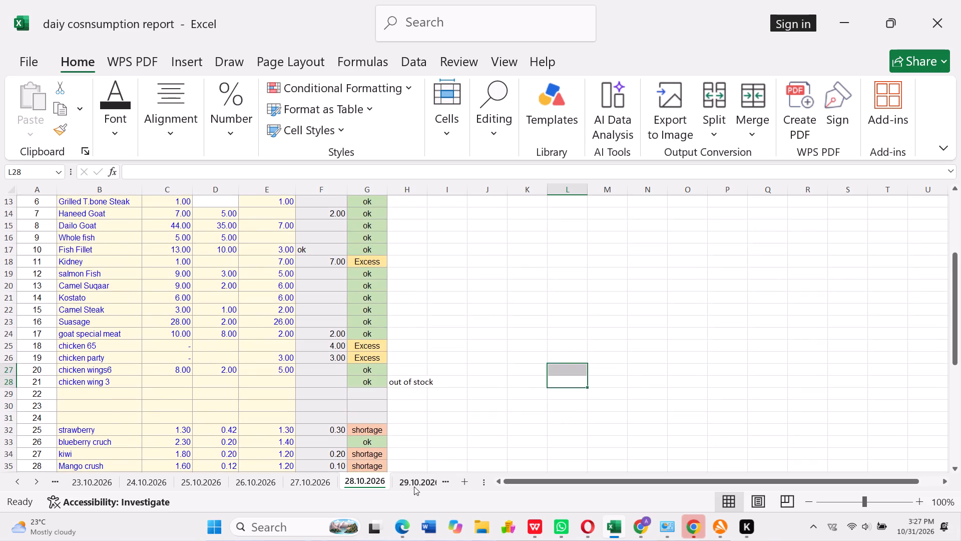
pyautogui.click(419, 485)
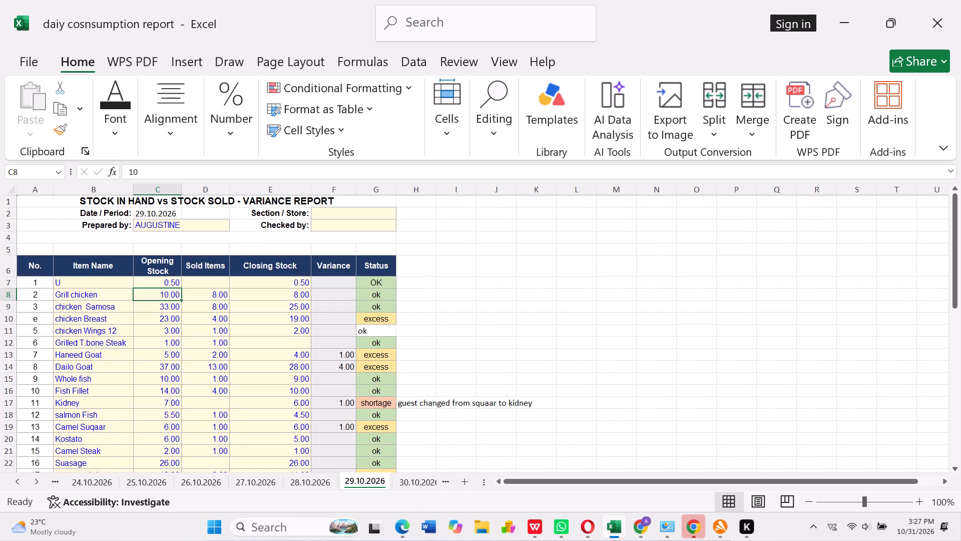
pyautogui.scroll(-1, 426, 371)
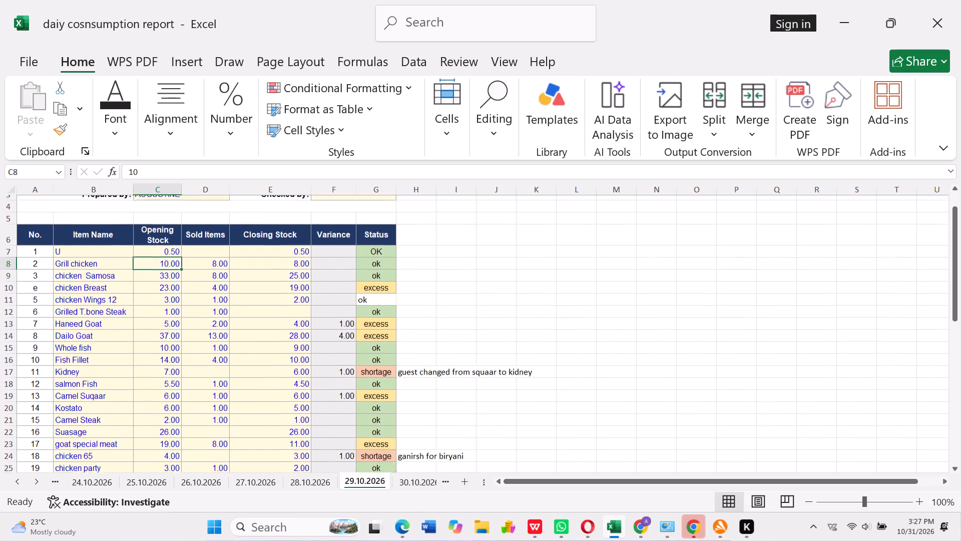
pyautogui.scroll(-1, 426, 371)
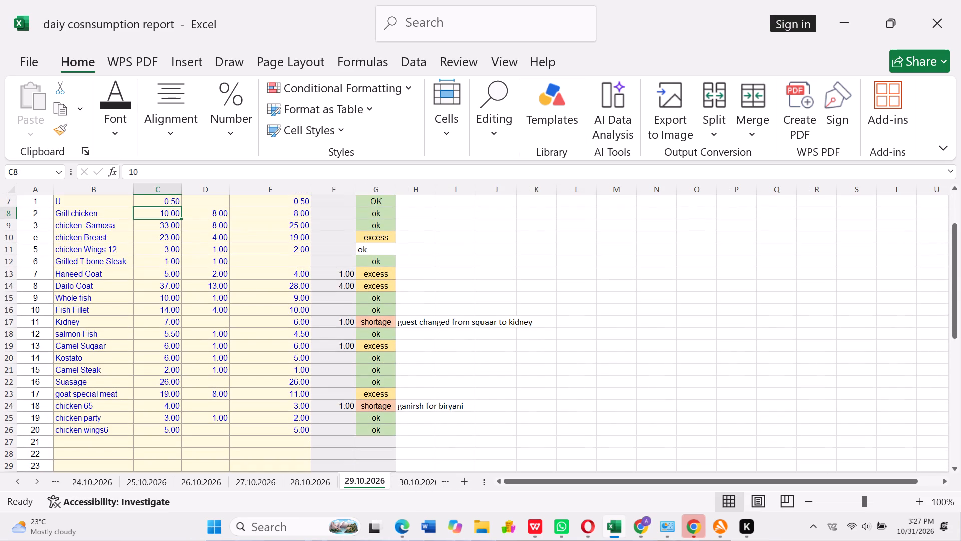
pyautogui.scroll(-2, 425, 371)
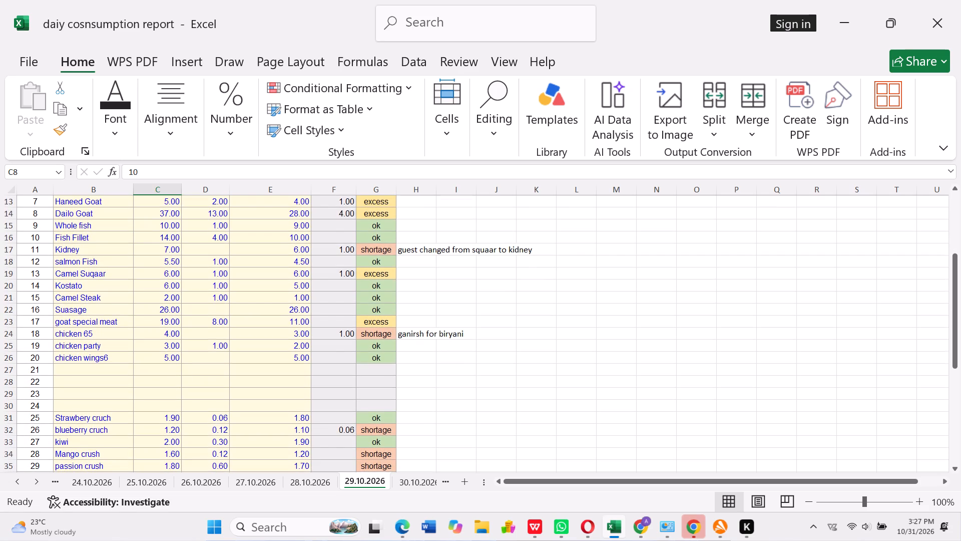
pyautogui.scroll(3, 424, 373)
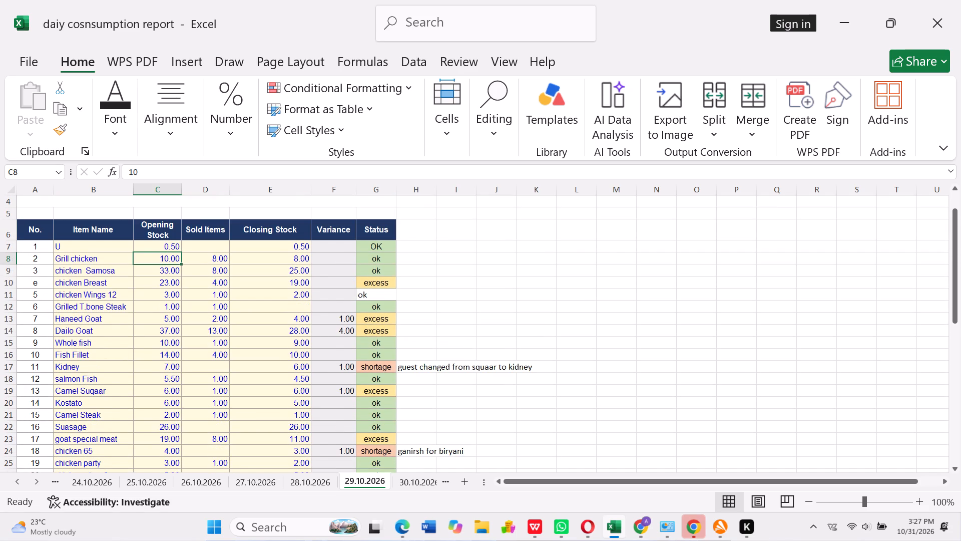
pyautogui.scroll(-1, 424, 373)
# On the 30.10.2026 sheet, check the shortage variances, set the Dailo Goat status to "ok" and clear its variance.
pyautogui.click(413, 484)
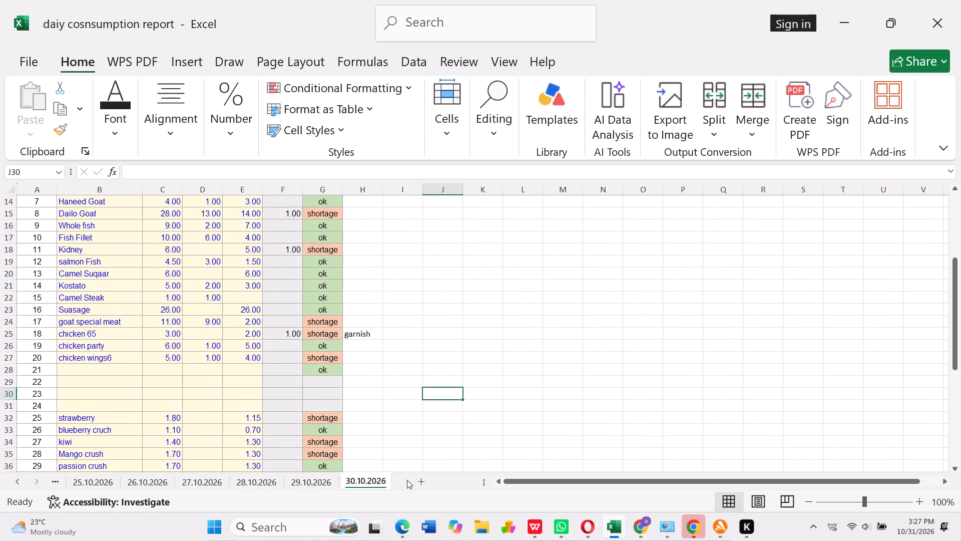
pyautogui.scroll(1, 275, 389)
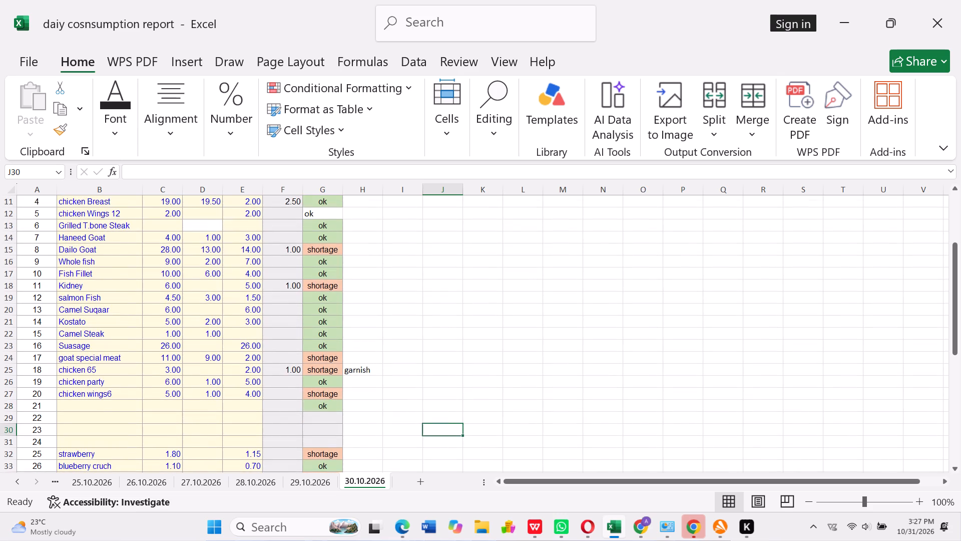
pyautogui.scroll(1, 277, 387)
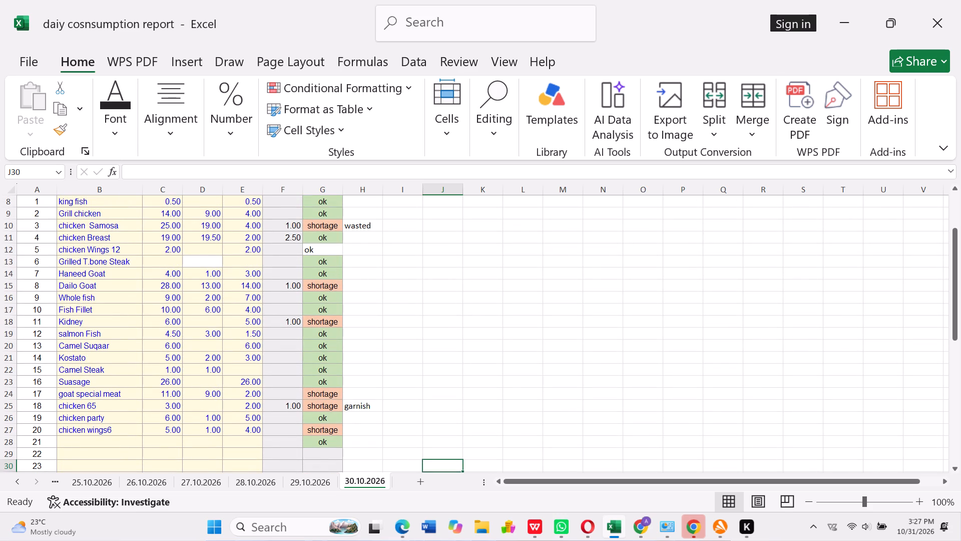
pyautogui.moveTo(291, 288); pyautogui.dragTo(293, 283)
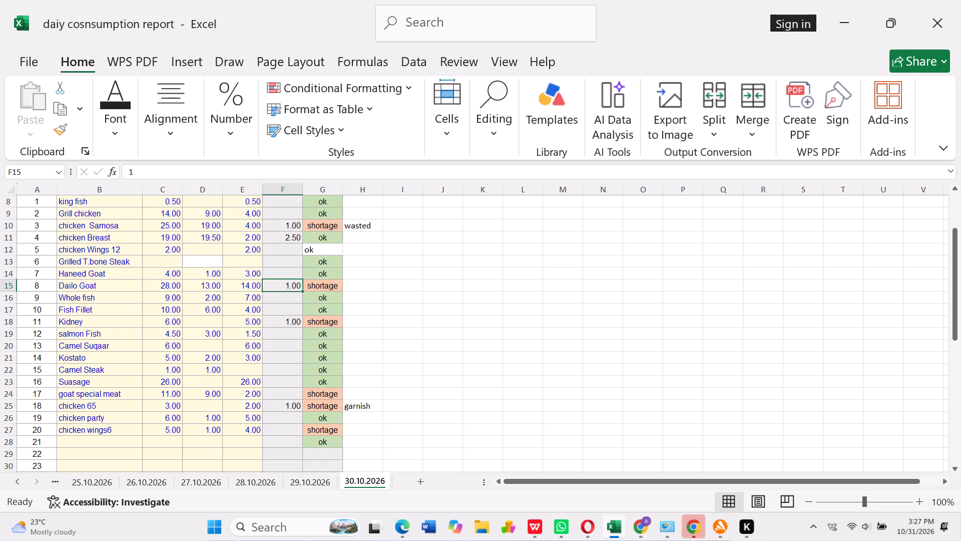
pyautogui.click(274, 225)
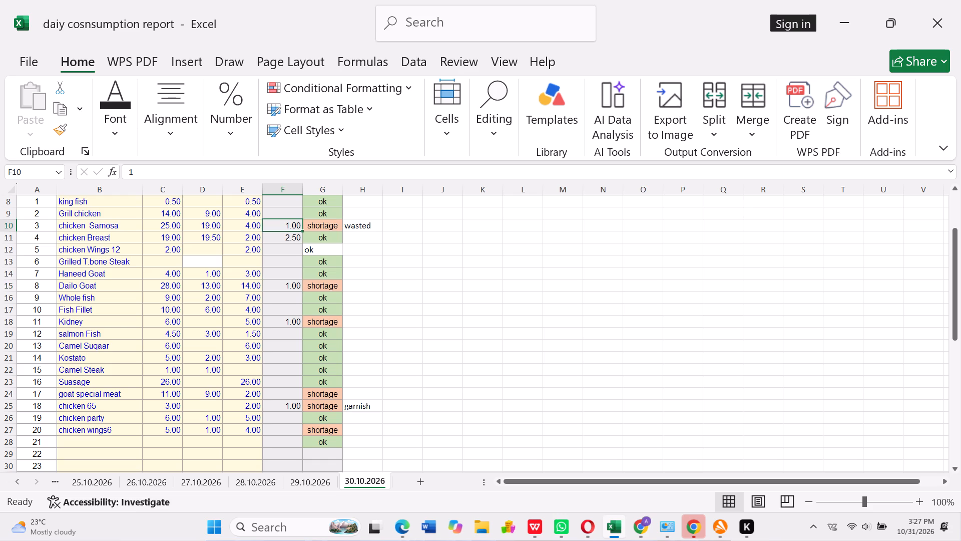
pyautogui.click(293, 287)
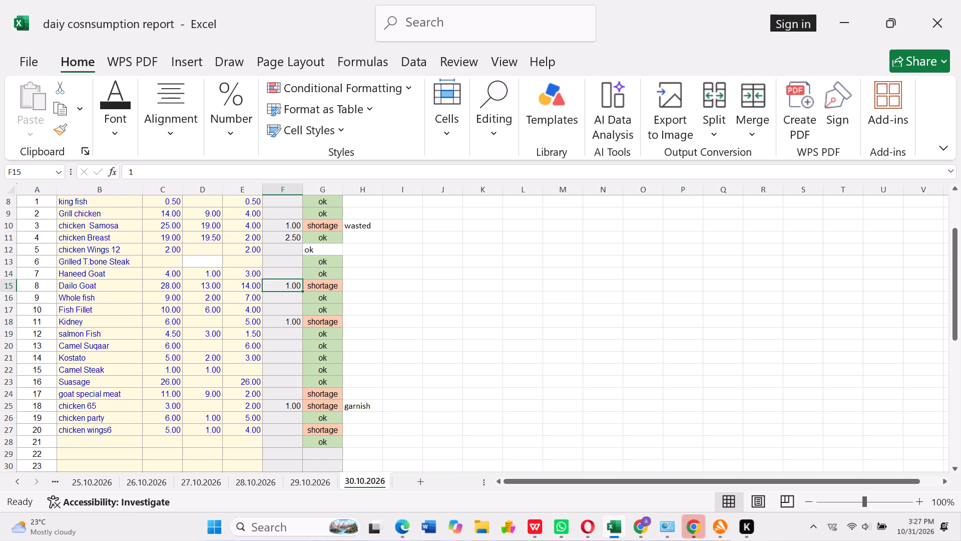
pyautogui.click(280, 322)
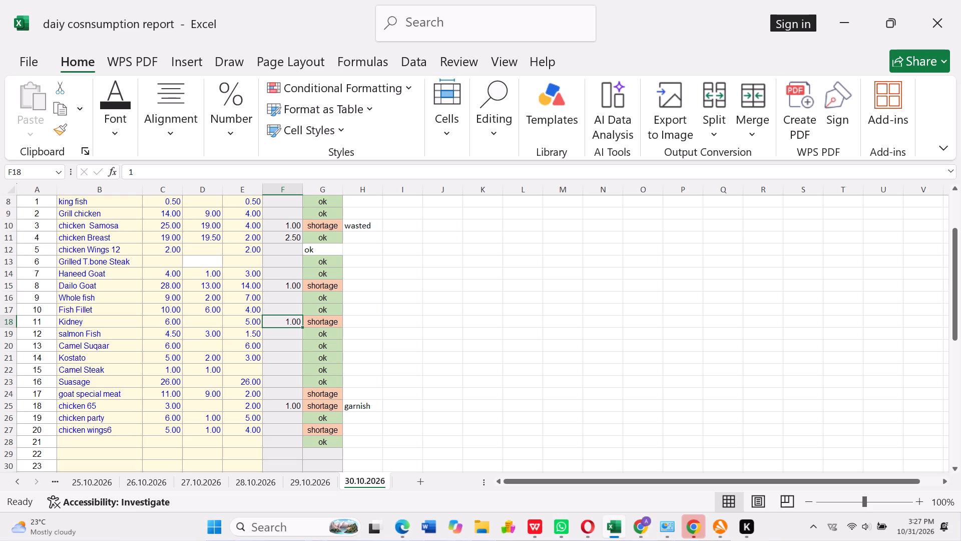
pyautogui.click(281, 322)
pyautogui.click(320, 287)
pyautogui.write('ok')
pyautogui.moveTo(453, 313); pyautogui.dragTo(466, 318)
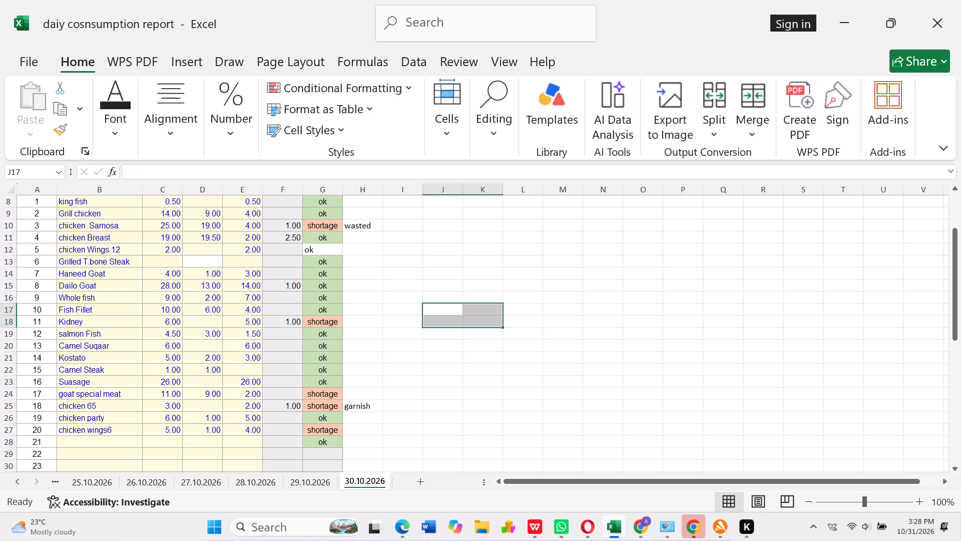
pyautogui.click(291, 284)
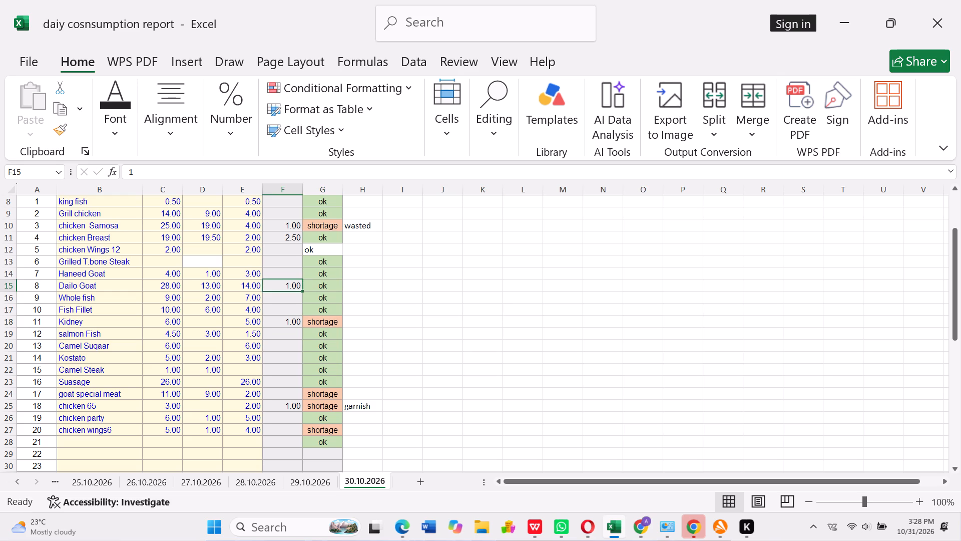
pyautogui.press('BackSpace')
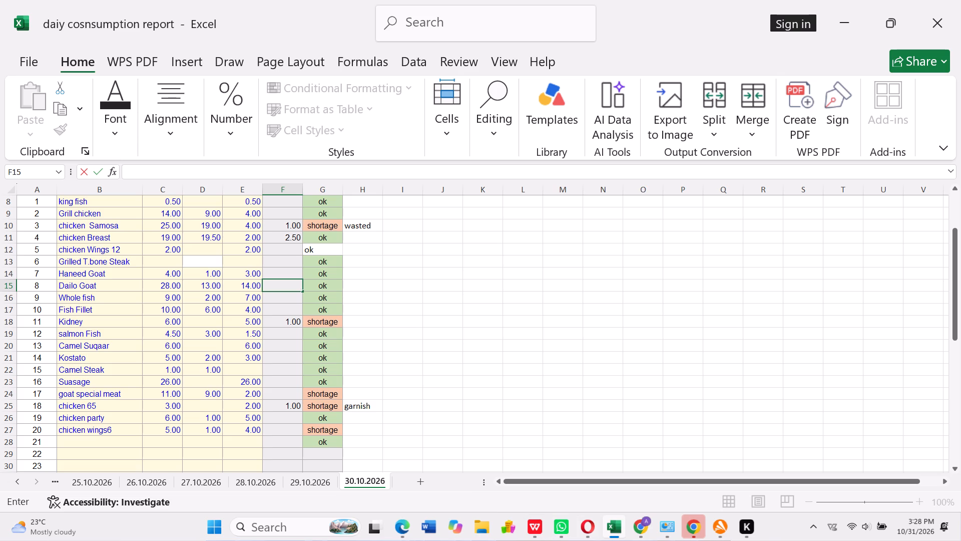
# On the 30.10.2026 sheet, set the chicken wings6 and goat special meat statuses to "ok".
pyautogui.scroll(-1, 336, 402)
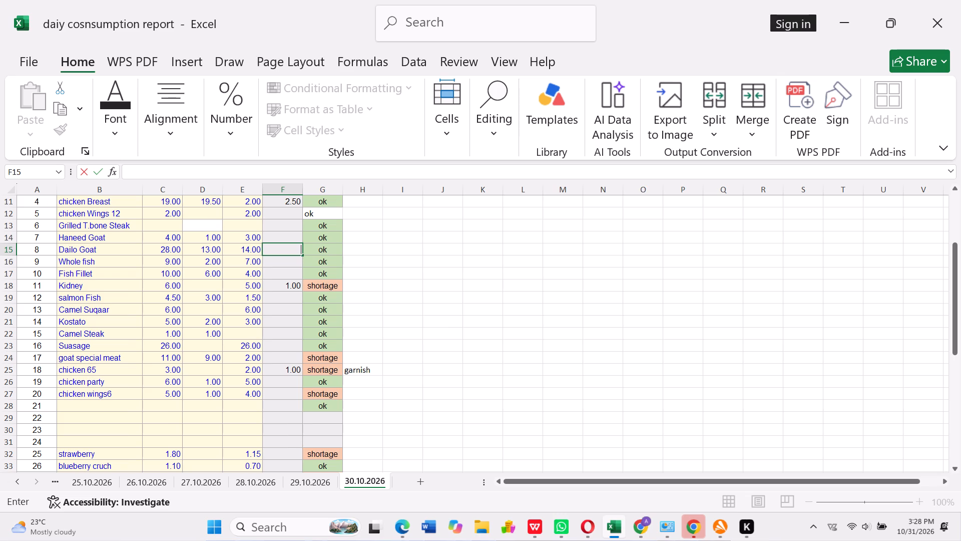
pyautogui.click(331, 395)
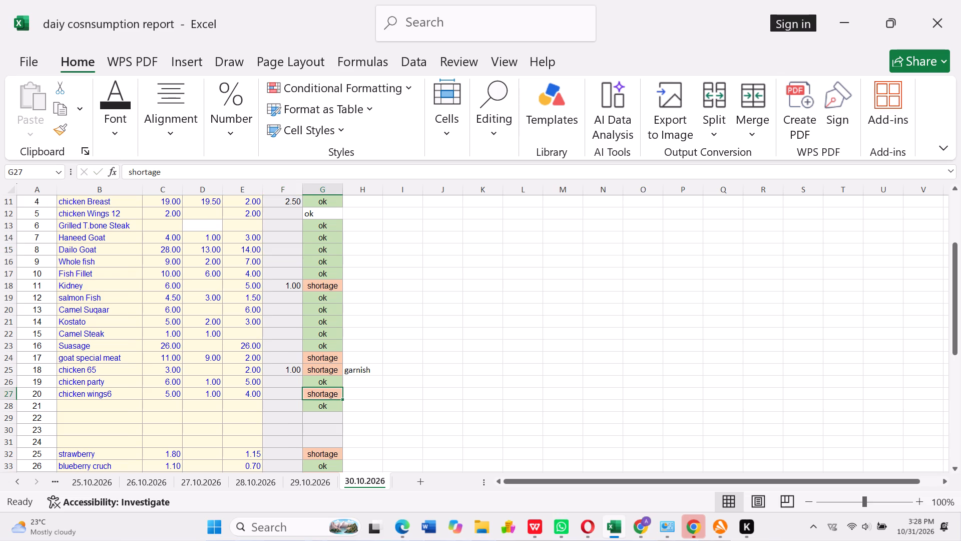
pyautogui.write('ok')
pyautogui.click(402, 418)
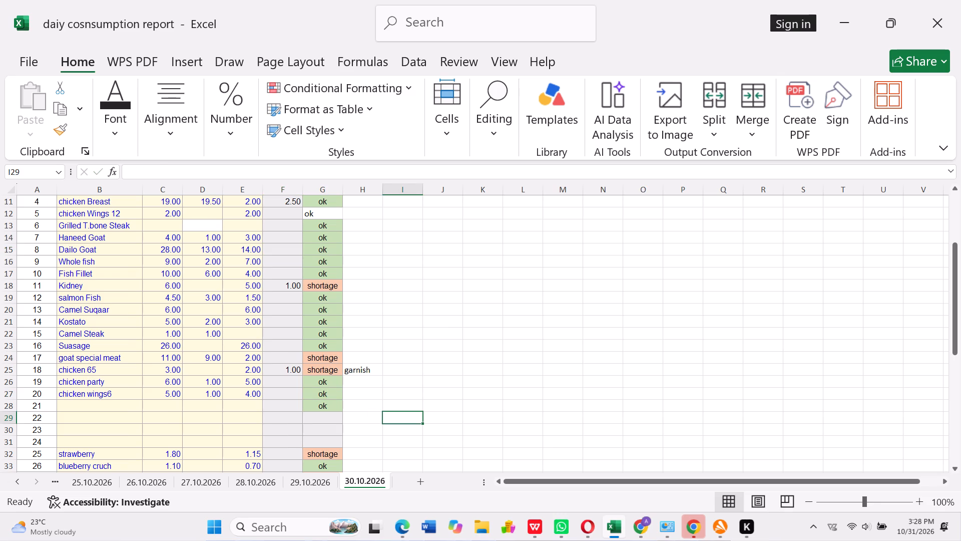
pyautogui.click(307, 356)
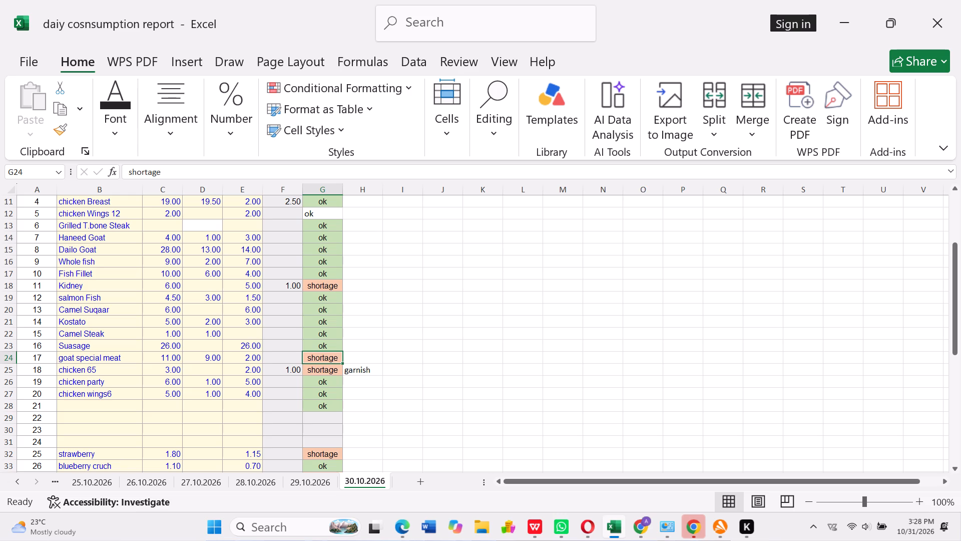
pyautogui.write('ok')
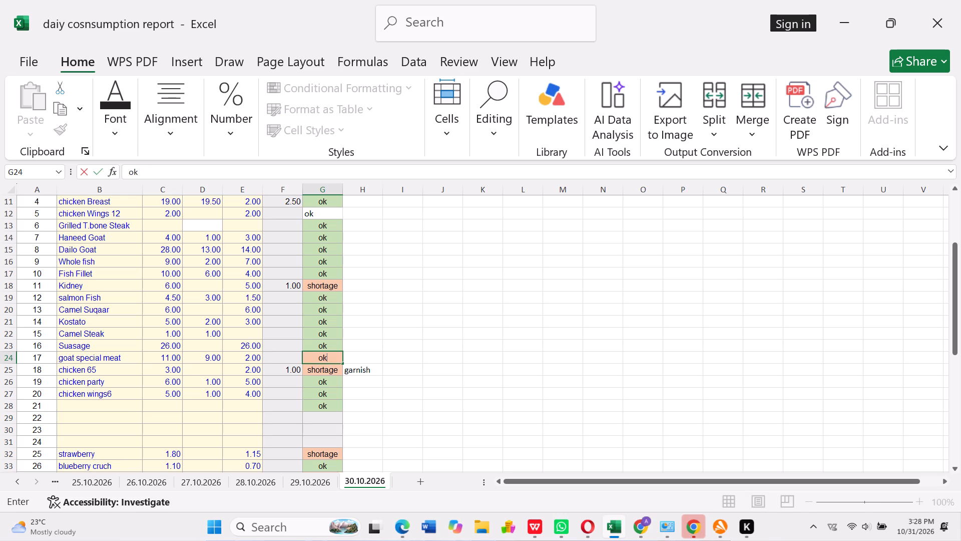
pyautogui.click(508, 373)
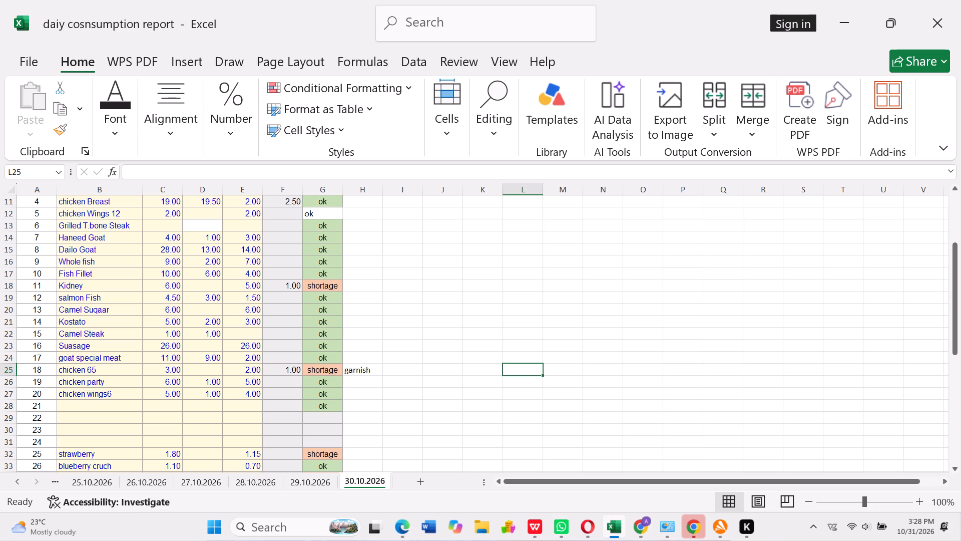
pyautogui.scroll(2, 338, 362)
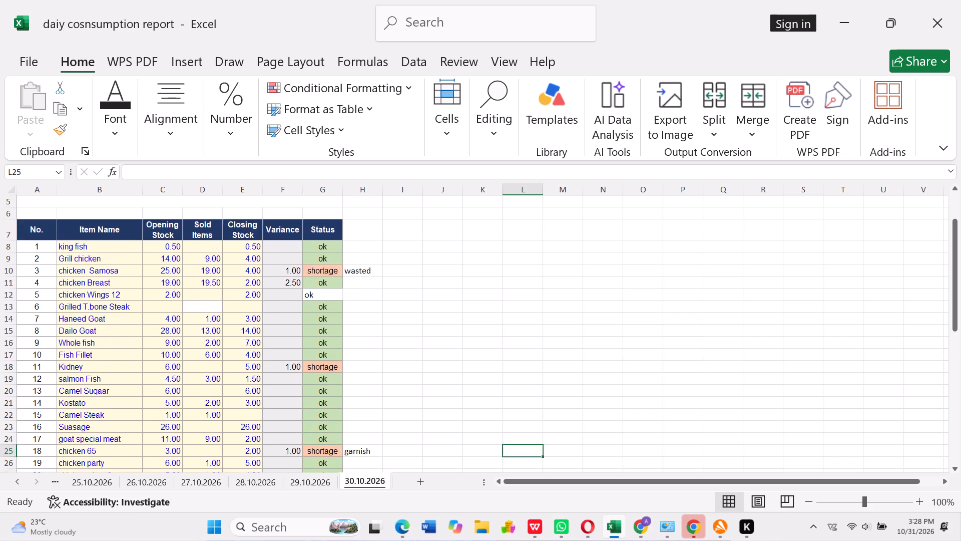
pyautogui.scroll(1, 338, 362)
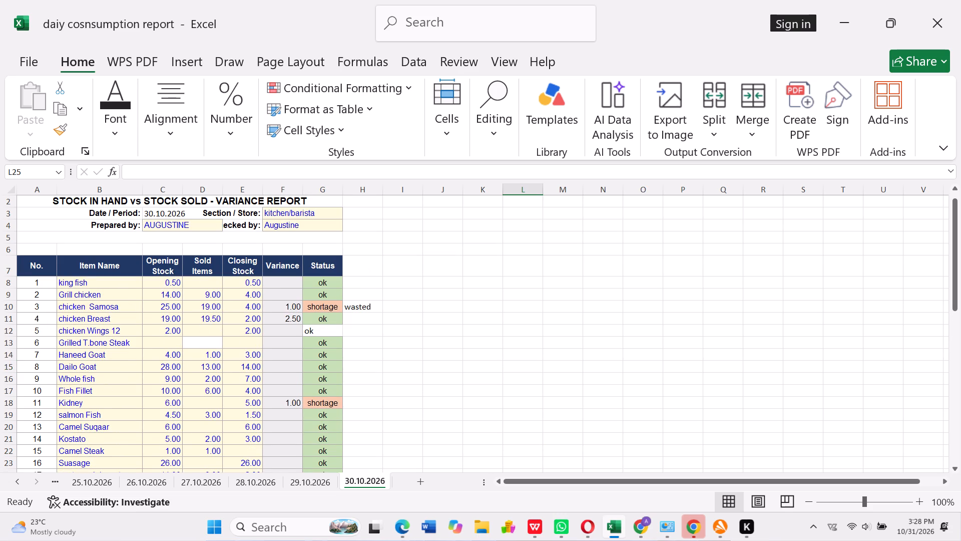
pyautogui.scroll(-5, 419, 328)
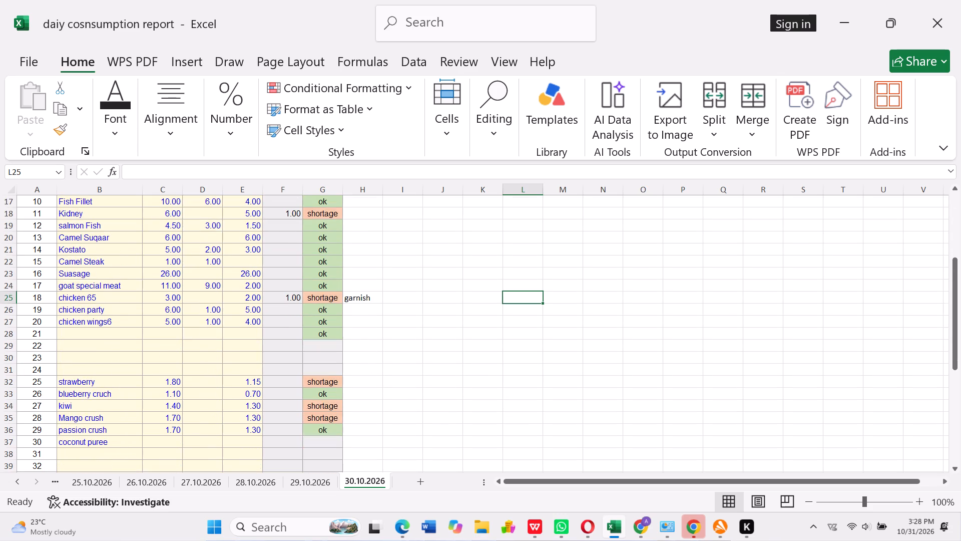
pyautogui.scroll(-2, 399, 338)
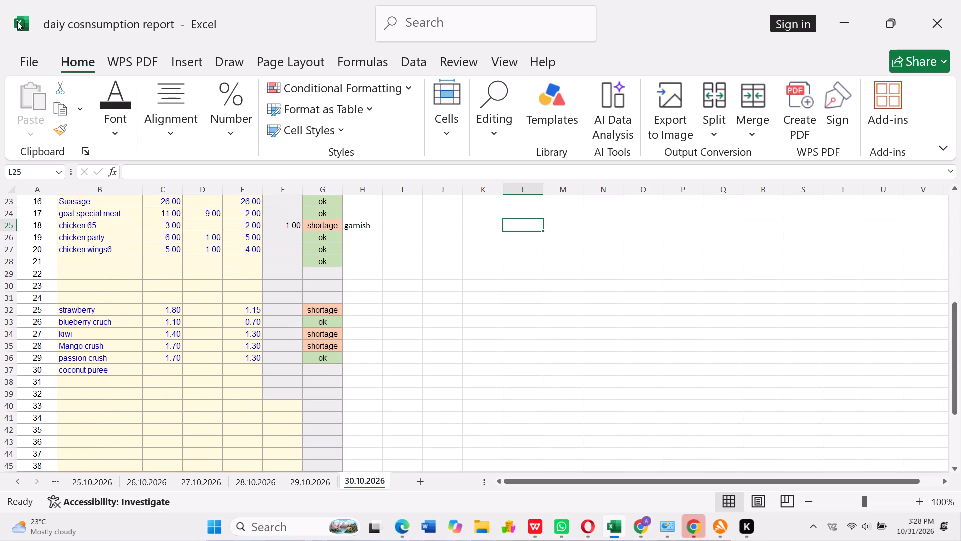